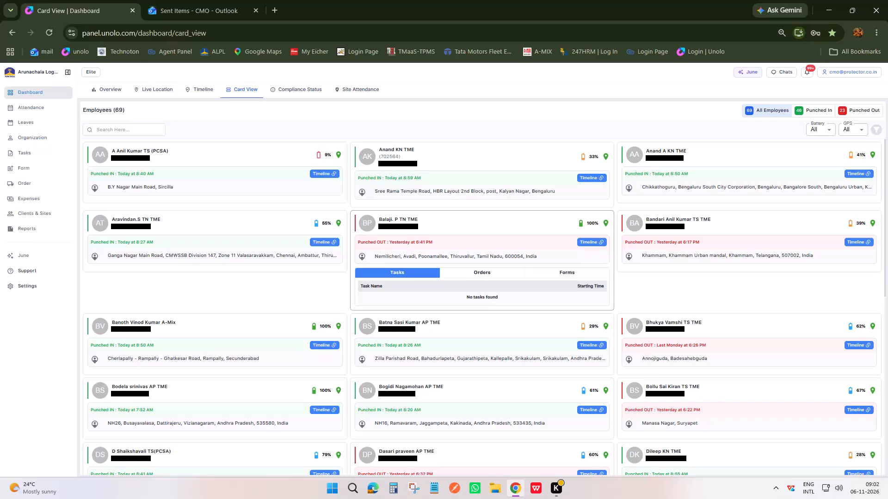
# Open the dashboard's Timeline view and bring up the employee search.
pyautogui.click(196, 90)
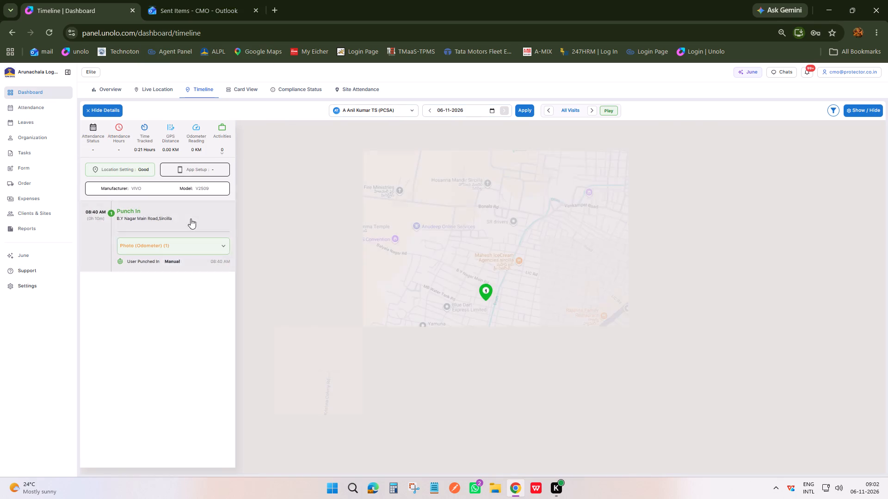
pyautogui.click(387, 112)
pyautogui.click(387, 129)
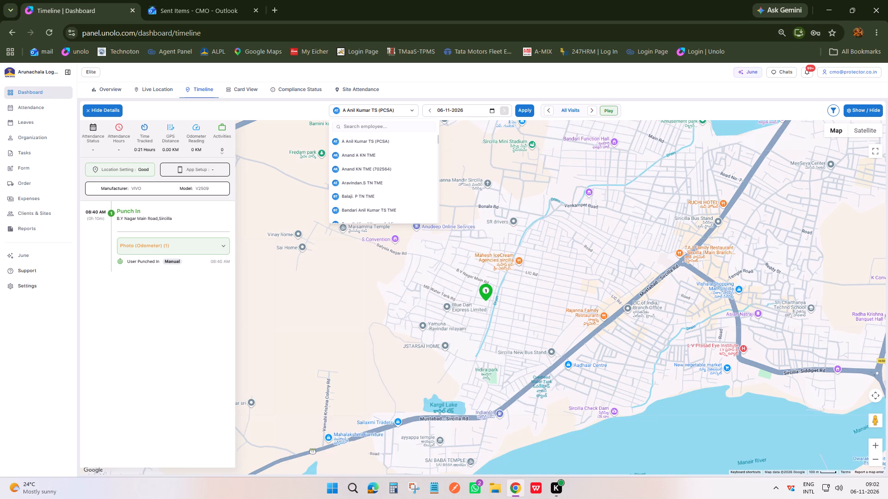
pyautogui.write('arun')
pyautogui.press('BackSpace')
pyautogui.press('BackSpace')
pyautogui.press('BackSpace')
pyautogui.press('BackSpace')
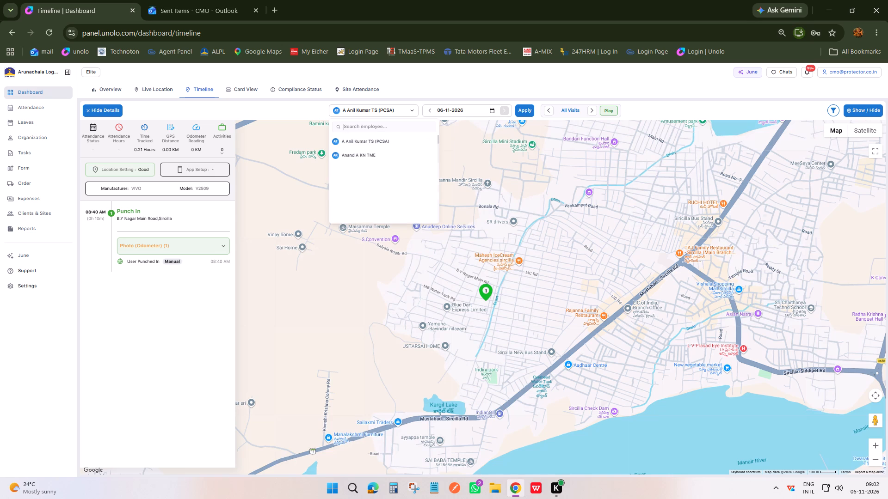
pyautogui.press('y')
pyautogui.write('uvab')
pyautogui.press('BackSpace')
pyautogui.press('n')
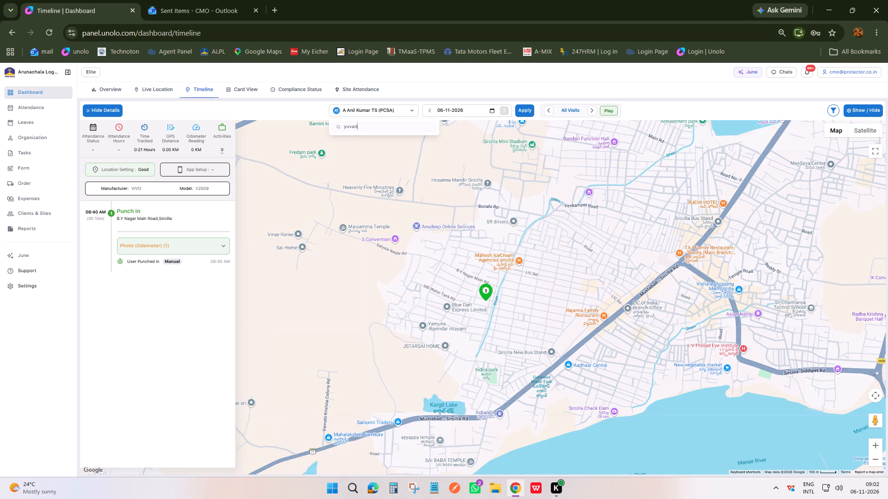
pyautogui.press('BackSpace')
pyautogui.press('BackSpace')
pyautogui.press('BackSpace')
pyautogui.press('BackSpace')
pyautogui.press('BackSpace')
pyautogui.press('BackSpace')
# Search the employees for "Yuva", select the matching employee and load their timeline for 06-11-2026.
pyautogui.hotkey('shift', 'y')
pyautogui.write('ava')
pyautogui.press('BackSpace')
pyautogui.press('BackSpace')
pyautogui.press('BackSpace')
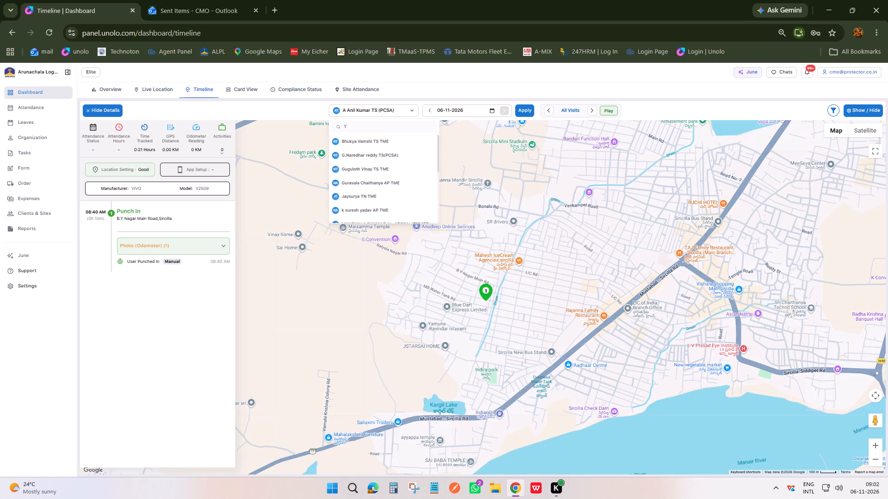
pyautogui.write('uvan')
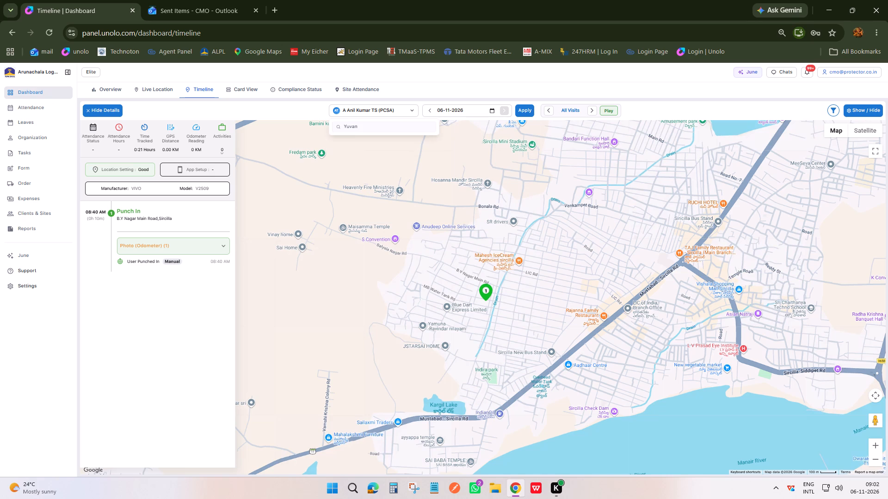
pyautogui.press('BackSpace')
pyautogui.click(379, 144)
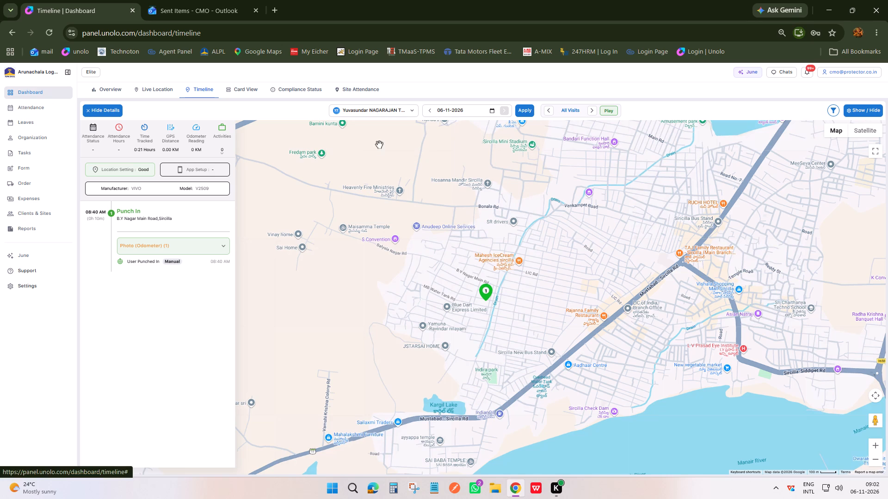
pyautogui.click(524, 107)
pyautogui.scroll(4, 203, 198)
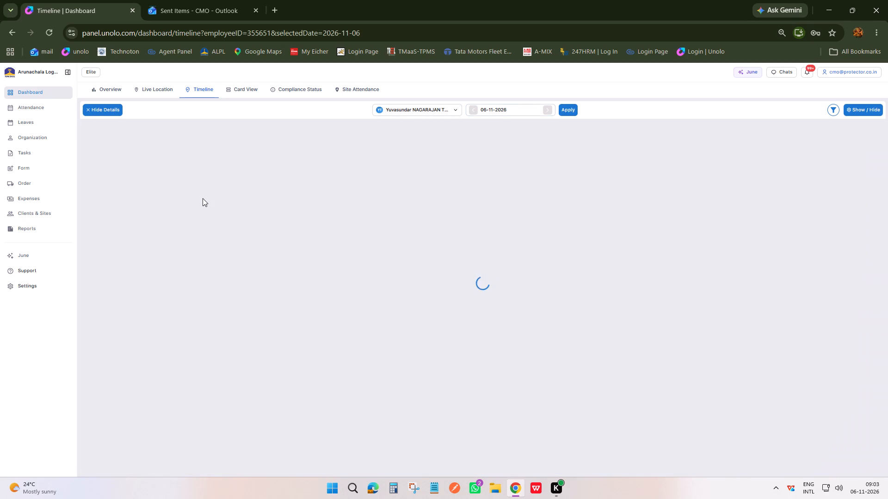
pyautogui.scroll(9, 203, 198)
# Switch to Postman and examine the existing responses of the last two open GetEmpLastPunch requests.
pyautogui.click(452, 481)
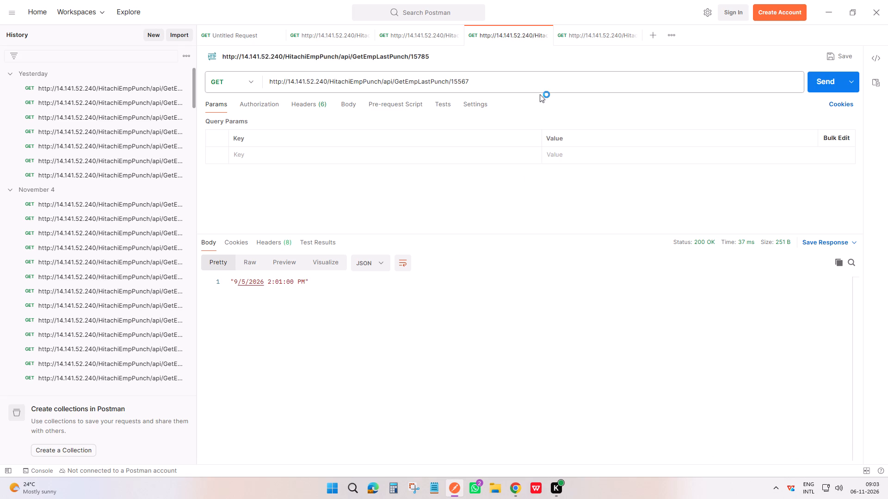
pyautogui.scroll(1, 408, 414)
pyautogui.scroll(-1, 408, 414)
pyautogui.scroll(1, 408, 414)
pyautogui.click(413, 379)
pyautogui.scroll(2, 413, 379)
pyautogui.click(591, 39)
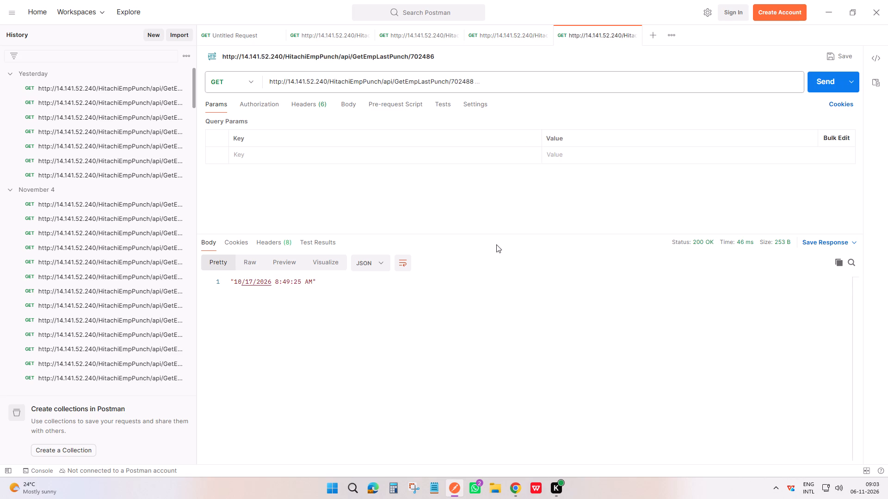
pyautogui.scroll(4, 468, 275)
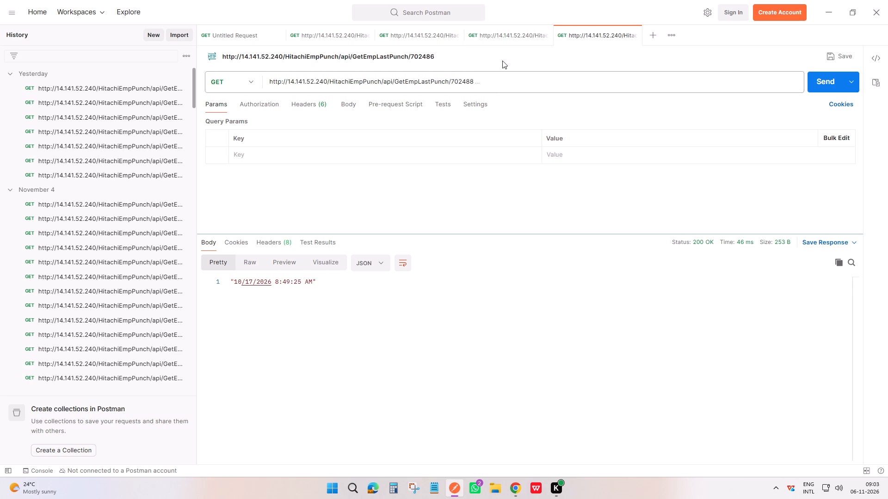
# Return to the second-to-last open GetEmpLastPunch GET request, send it again with the same URL and check the returned last punch time.
pyautogui.click(508, 39)
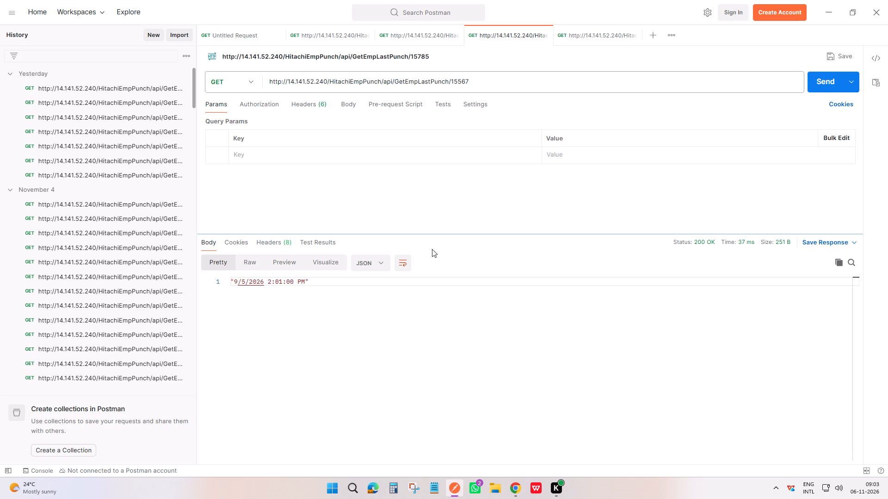
pyautogui.click(485, 83)
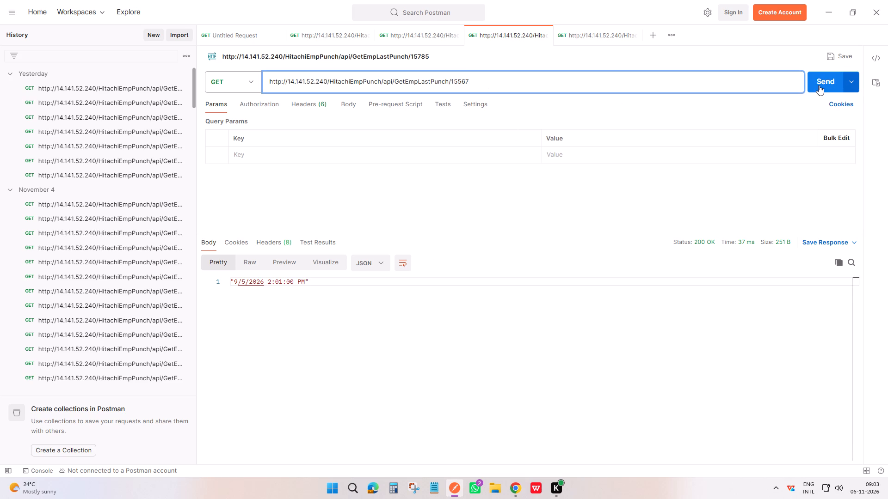
pyautogui.click(819, 85)
pyautogui.scroll(8, 359, 319)
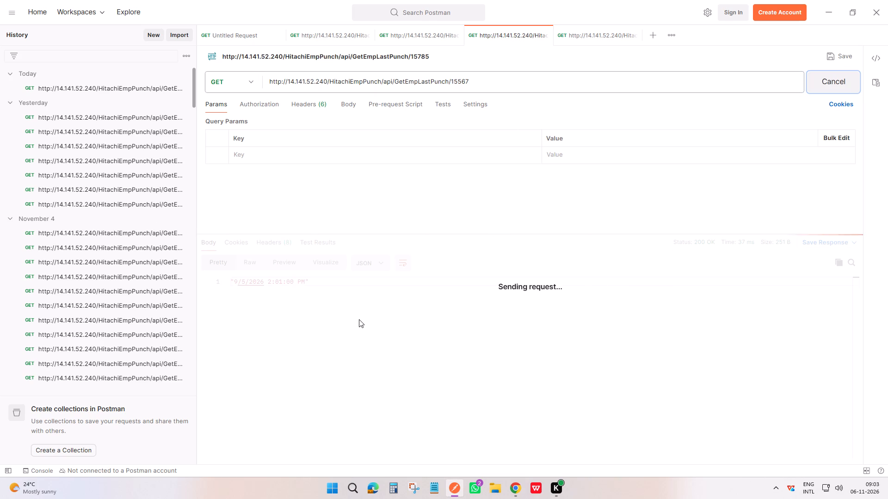
pyautogui.scroll(8, 359, 319)
pyautogui.scroll(-1, 368, 350)
pyautogui.scroll(3, 368, 350)
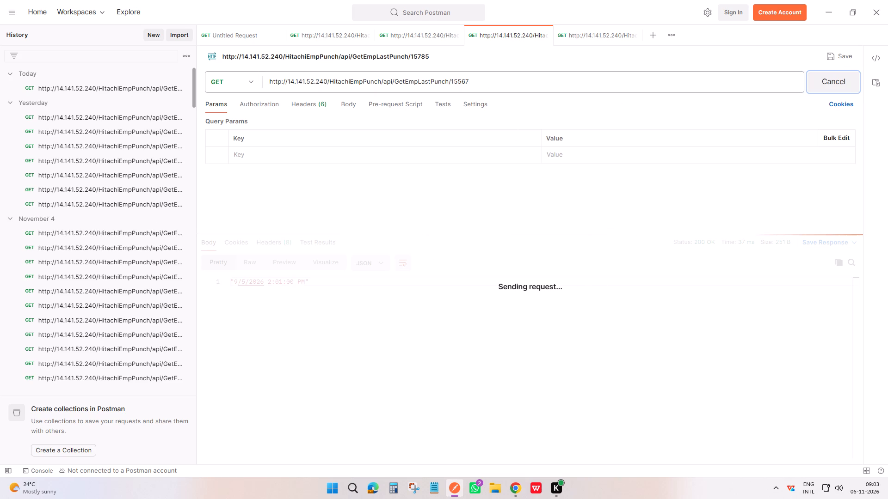
pyautogui.click(374, 318)
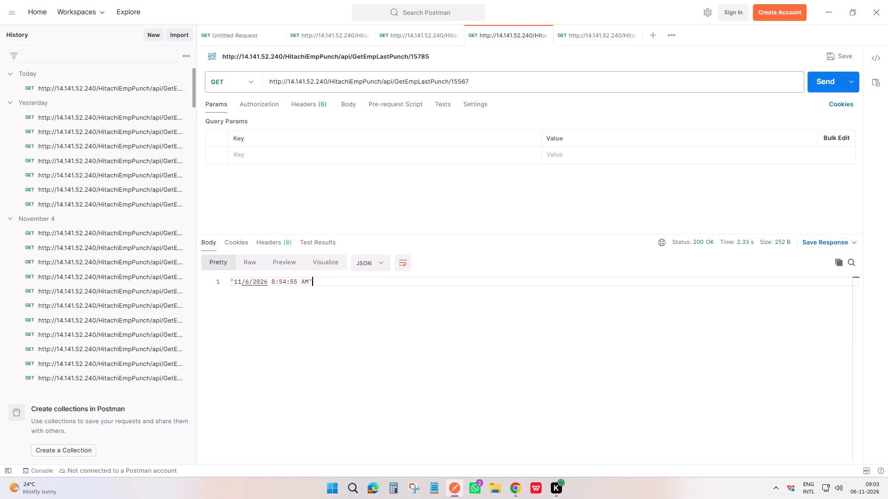
pyautogui.scroll(7, 374, 318)
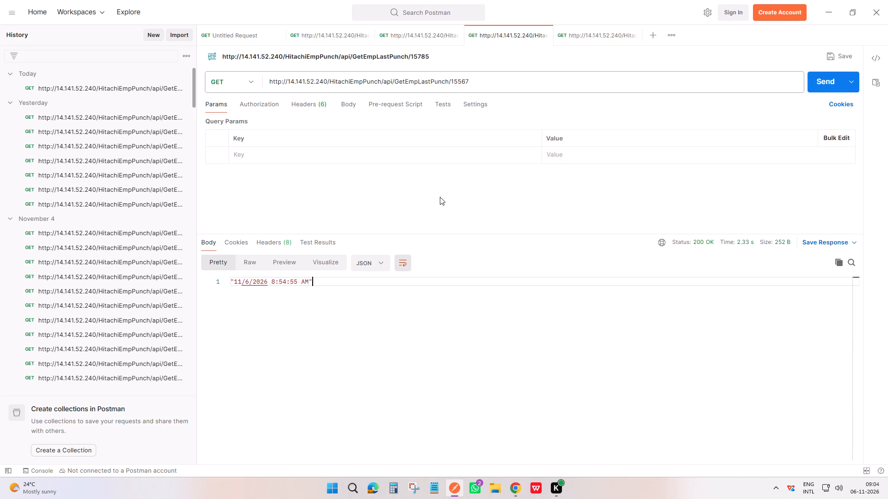
pyautogui.click(440, 197)
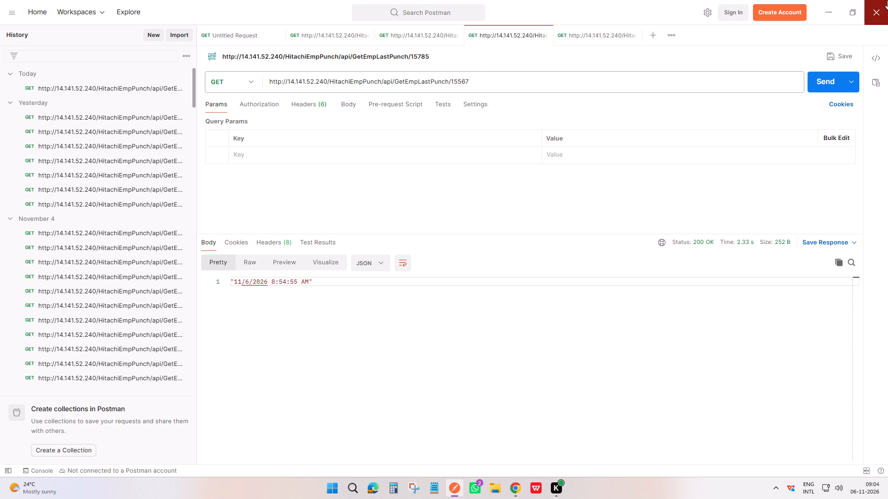
# Return to the Unolo dashboard in Chrome and examine the selected employee's timeline details for 06-11-2026.
pyautogui.click(837, 10)
pyautogui.scroll(2, 383, 265)
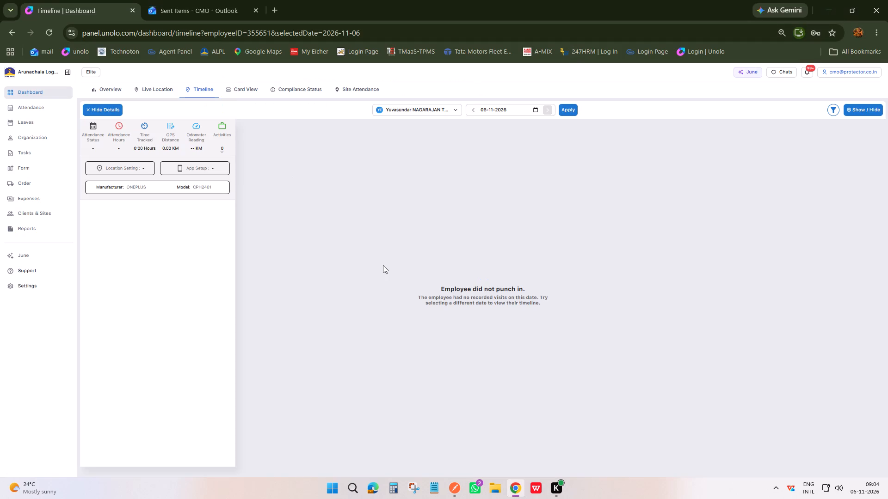
pyautogui.scroll(-3, 384, 269)
pyautogui.scroll(4, 169, 165)
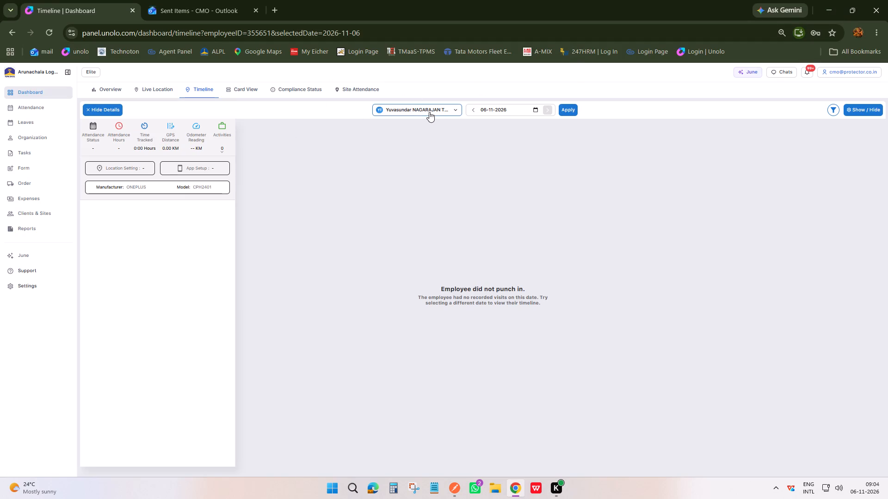
pyautogui.click(429, 112)
pyautogui.press('Escape')
pyautogui.click(608, 180)
pyautogui.click(451, 256)
pyautogui.scroll(-3, 436, 334)
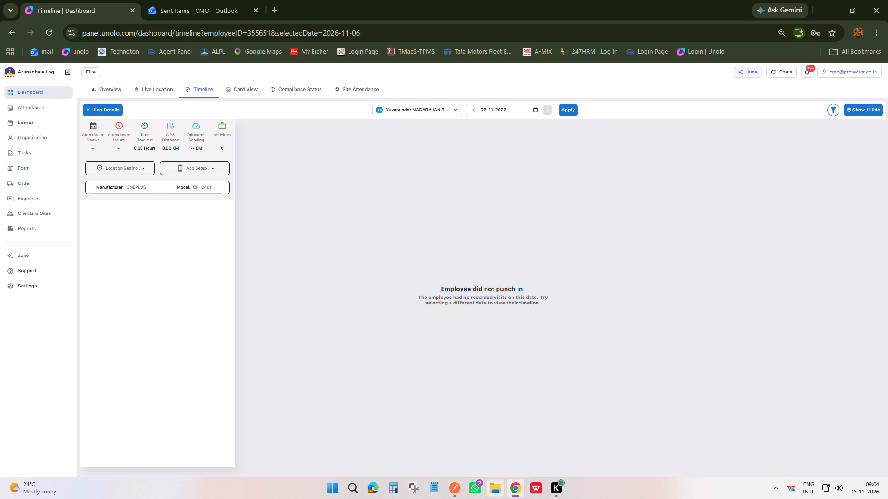
# Switch to WhatsApp.
pyautogui.click(480, 498)
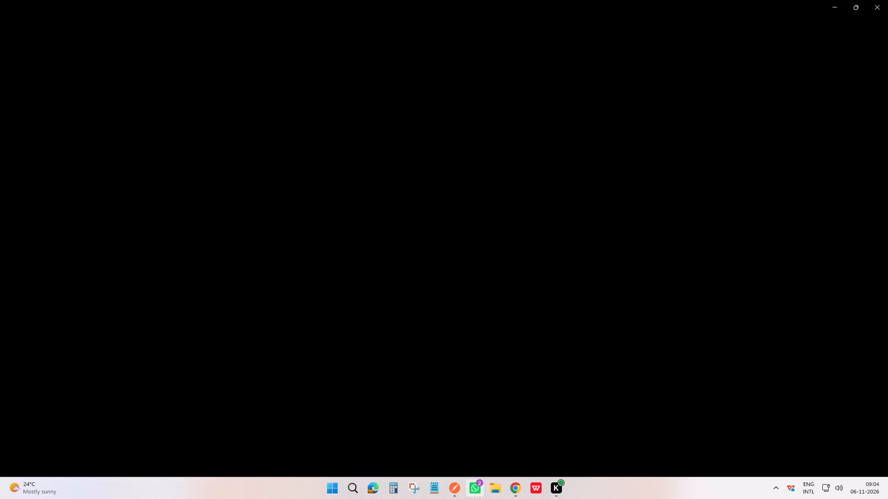
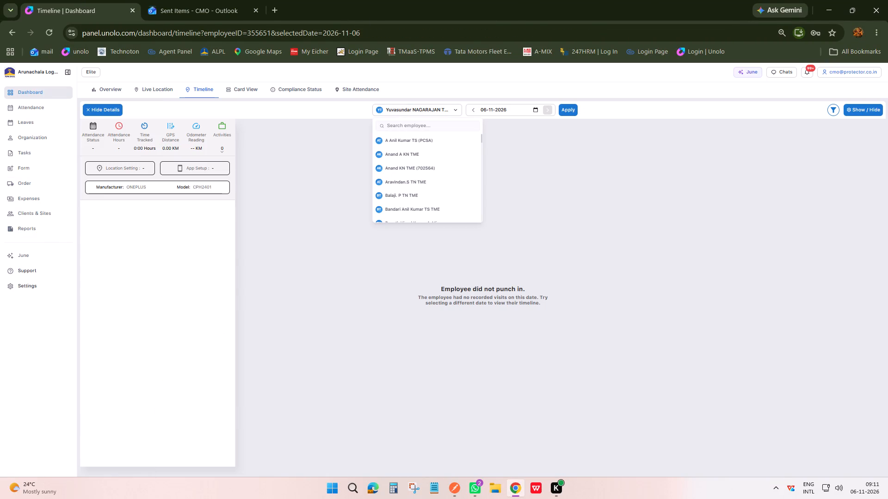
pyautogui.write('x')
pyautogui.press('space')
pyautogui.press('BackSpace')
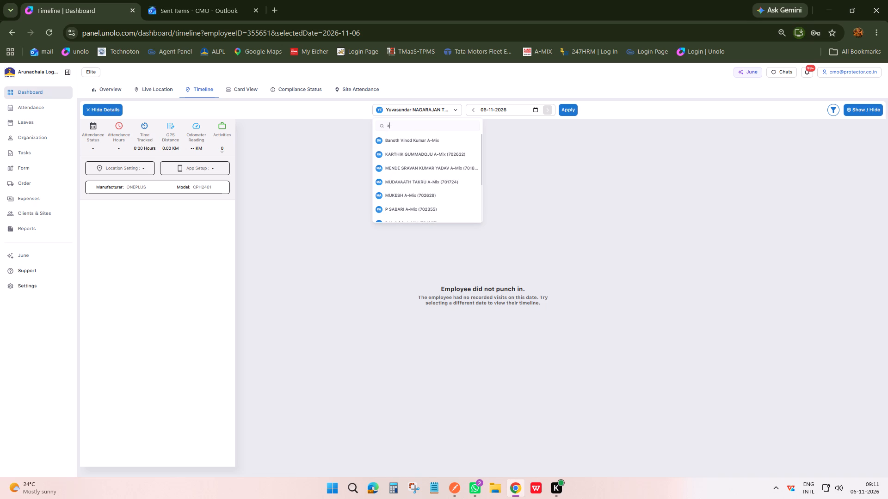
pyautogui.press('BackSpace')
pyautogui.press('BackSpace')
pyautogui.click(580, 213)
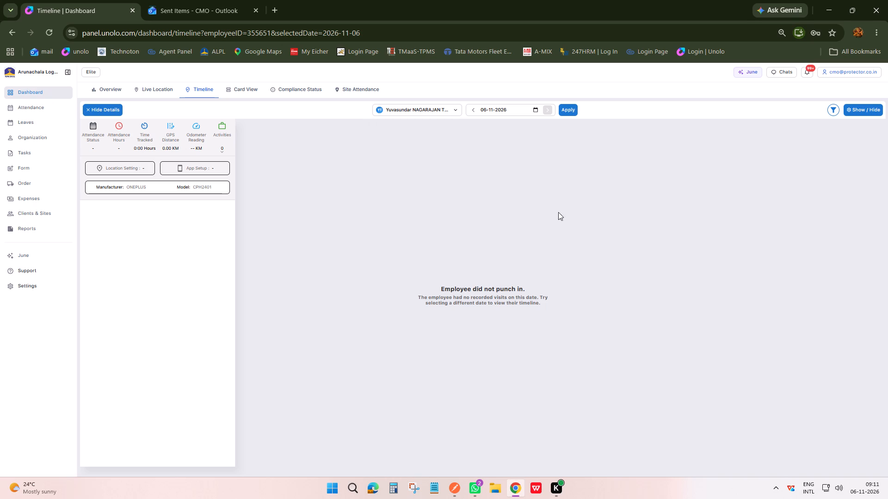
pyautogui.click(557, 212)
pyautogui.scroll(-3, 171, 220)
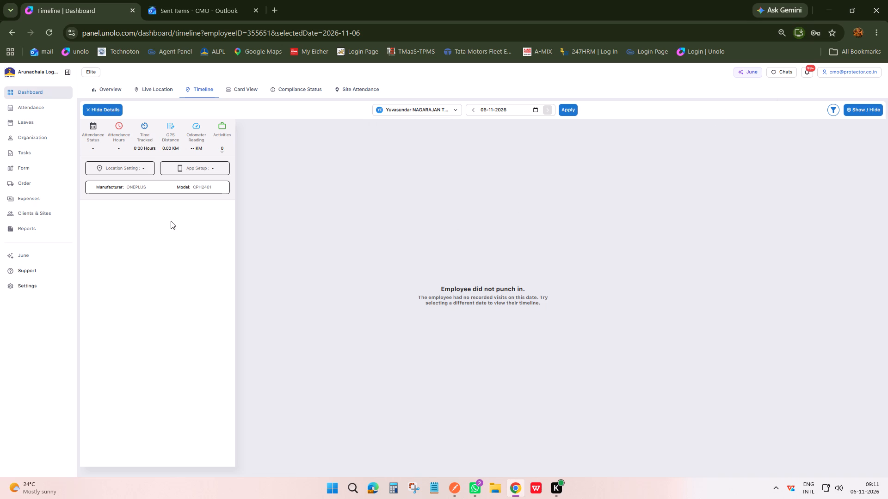
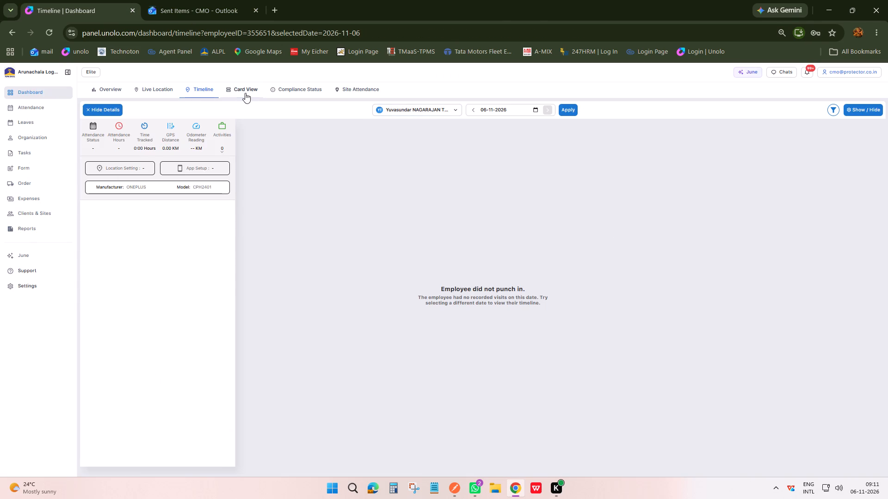
# Open the dashboard's Card View, filter the employees to Punched Out and activate the employee search.
pyautogui.click(245, 93)
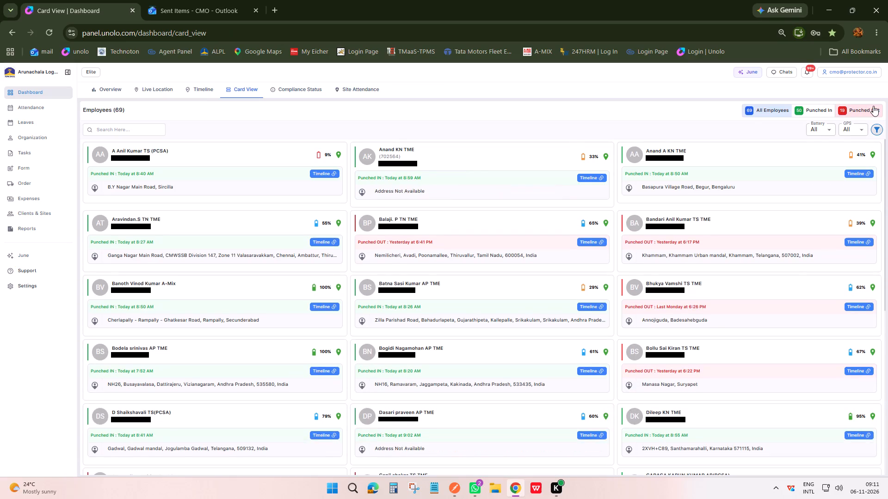
pyautogui.click(873, 106)
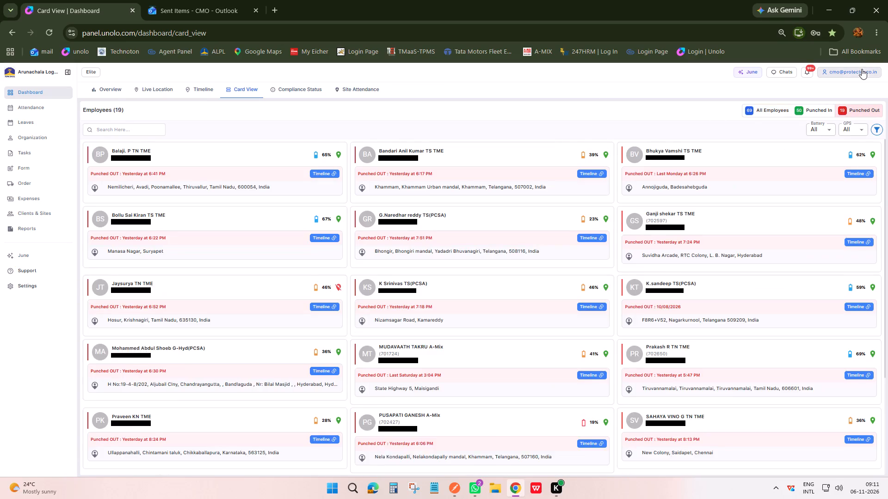
pyautogui.click(130, 133)
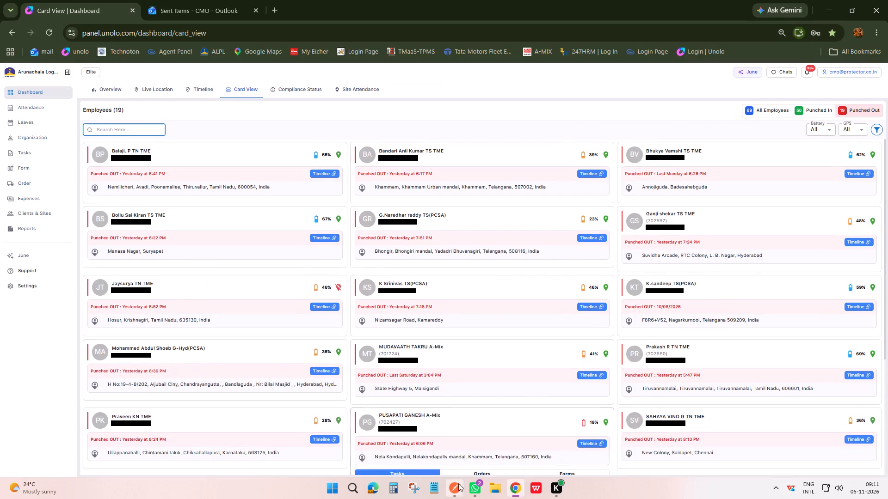
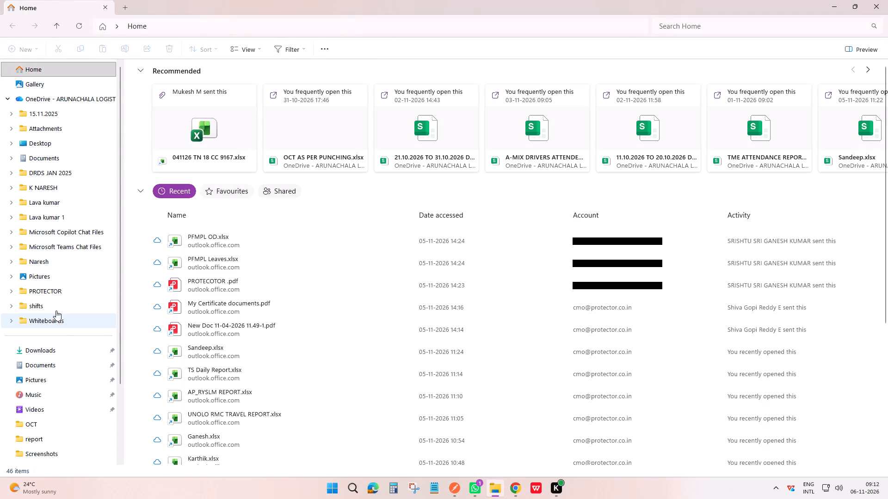
# In File Explorer, open the A-MIX DRIVERS ATTENDENCE workbook from the OneDrive folder PROTECTOR > 2026 > Nov.
pyautogui.click(55, 289)
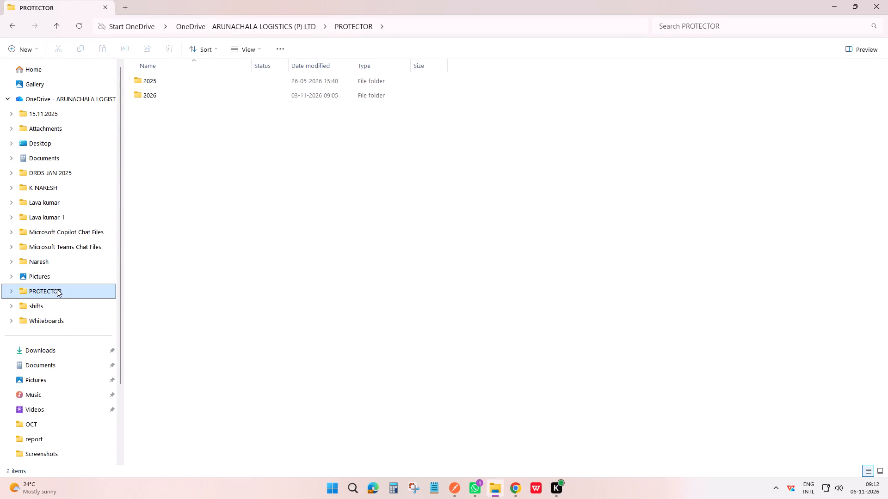
pyautogui.doubleClick(168, 94)
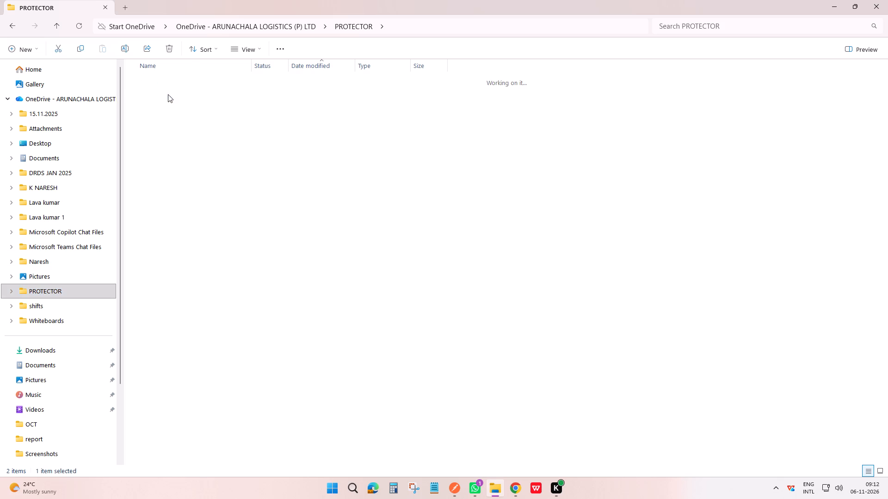
pyautogui.doubleClick(174, 222)
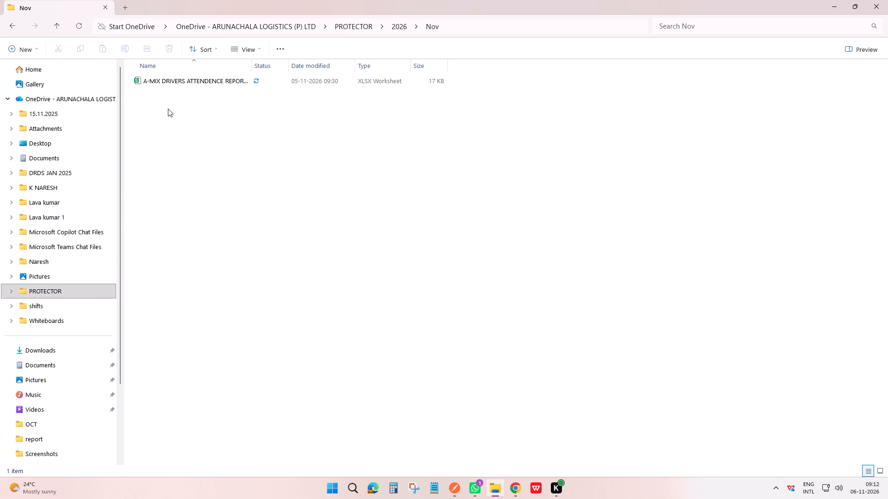
pyautogui.doubleClick(168, 81)
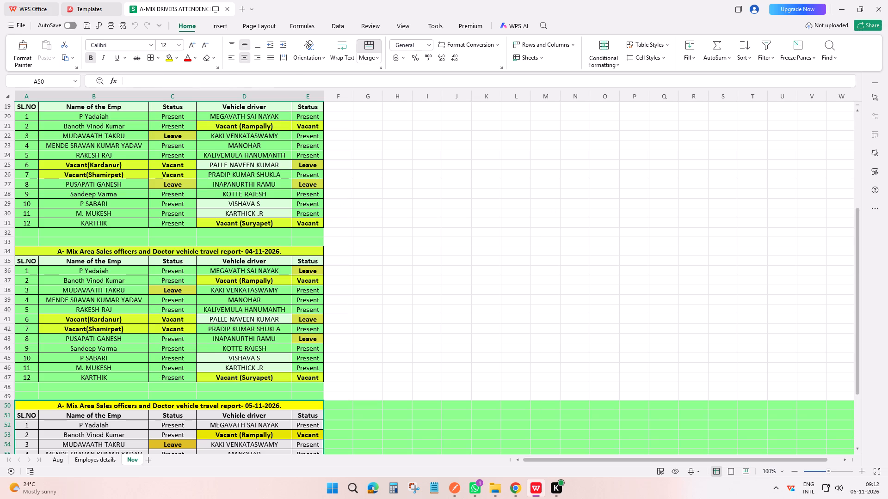
# Copy the entire 05-11-2026 travel report table on the Nov sheet and paste it below, starting at cell A66.
pyautogui.scroll(-2, 401, 268)
pyautogui.click(391, 269)
pyautogui.scroll(-4, 391, 269)
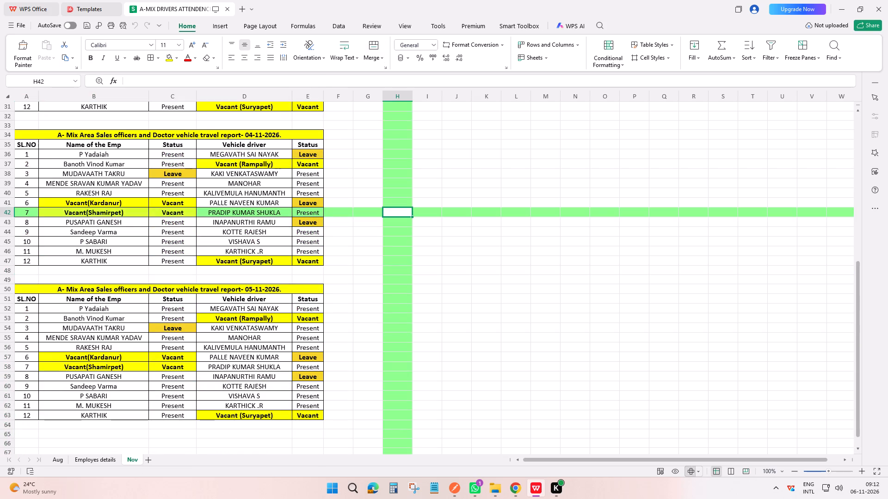
pyautogui.moveTo(224, 232); pyautogui.dragTo(218, 356)
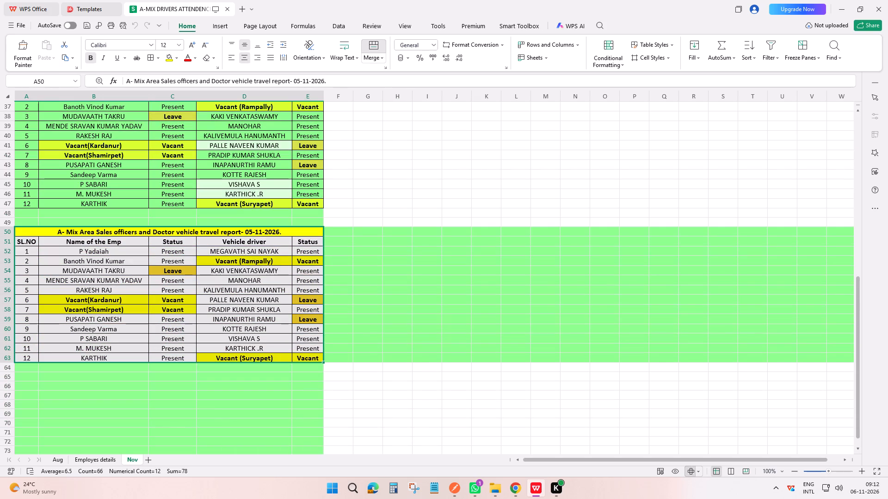
pyautogui.hotkey('ctrl', 'c')
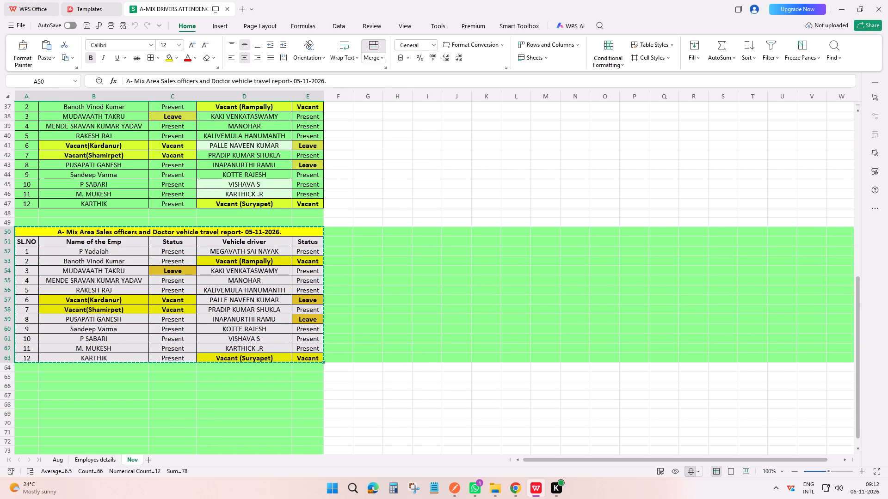
pyautogui.scroll(-4, 268, 274)
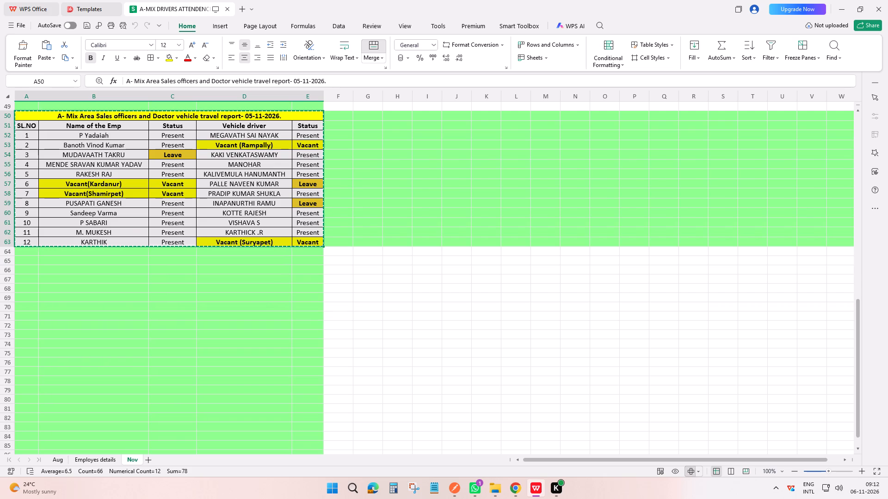
pyautogui.click(25, 267)
pyautogui.hotkey('ctrl', 'v')
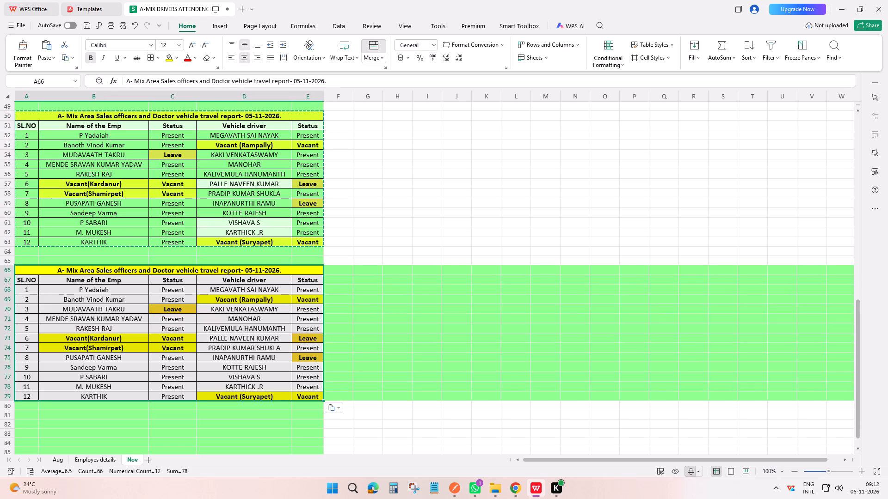
pyautogui.click(335, 406)
pyautogui.click(361, 321)
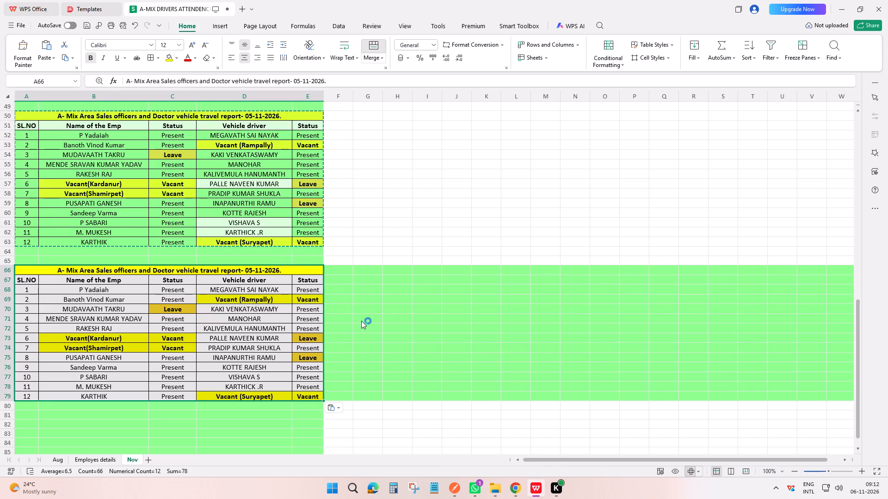
pyautogui.click(424, 305)
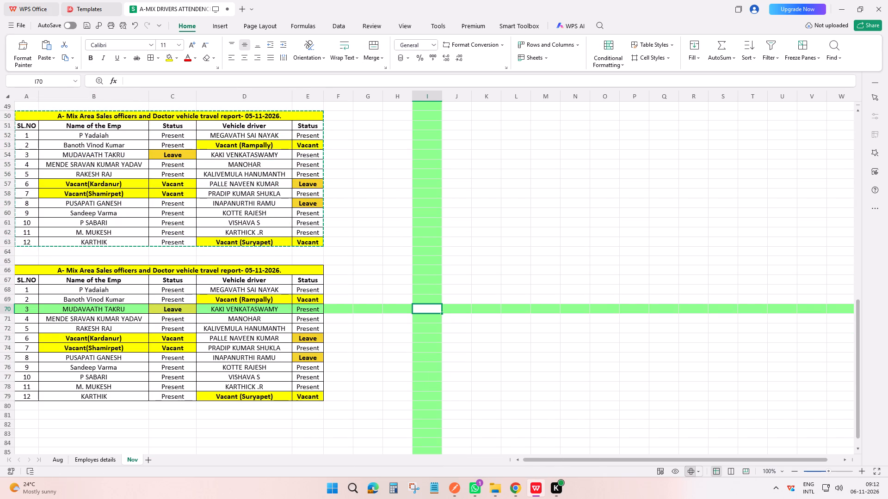
# Change the date in the pasted travel report's title row to 06-11-2026.
pyautogui.doubleClick(251, 271)
pyautogui.press('BackSpace')
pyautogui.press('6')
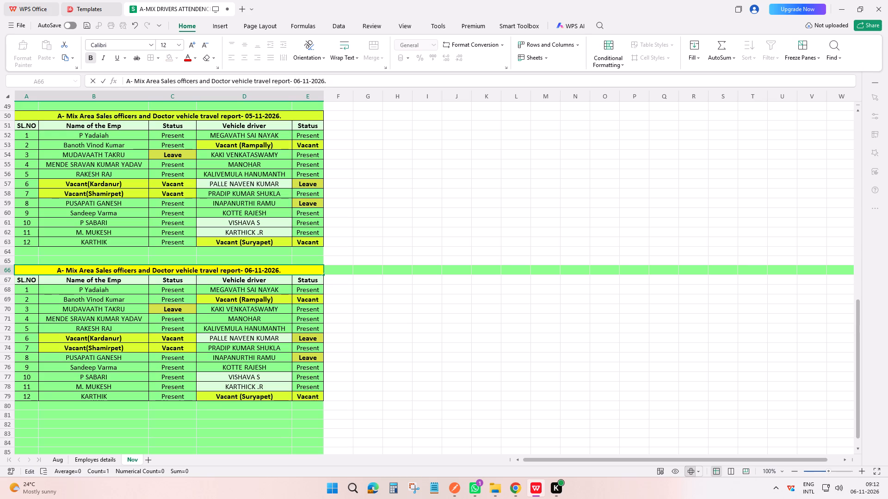
pyautogui.click(450, 340)
pyautogui.click(397, 303)
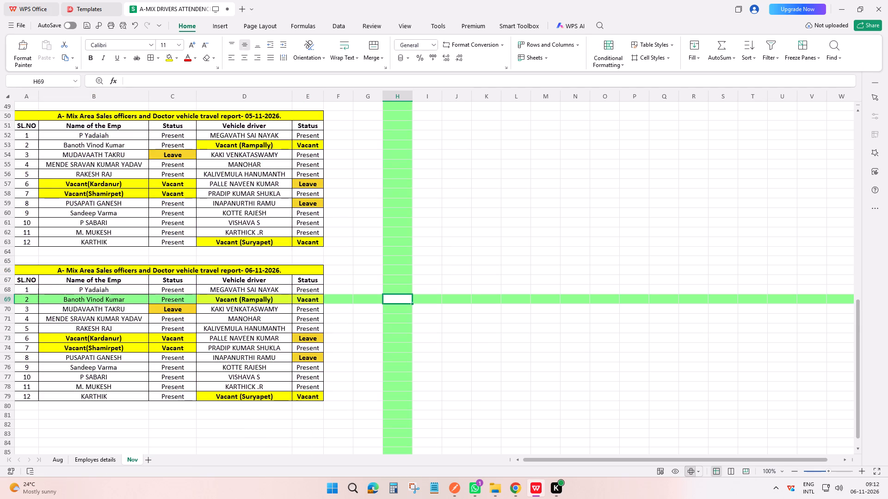
# Go through the vehicle drivers' Status entries in the new 06-11-2026 table row by row, reviewing each driver's attendance.
pyautogui.click(317, 291)
pyautogui.click(317, 301)
pyautogui.click(319, 315)
pyautogui.click(315, 321)
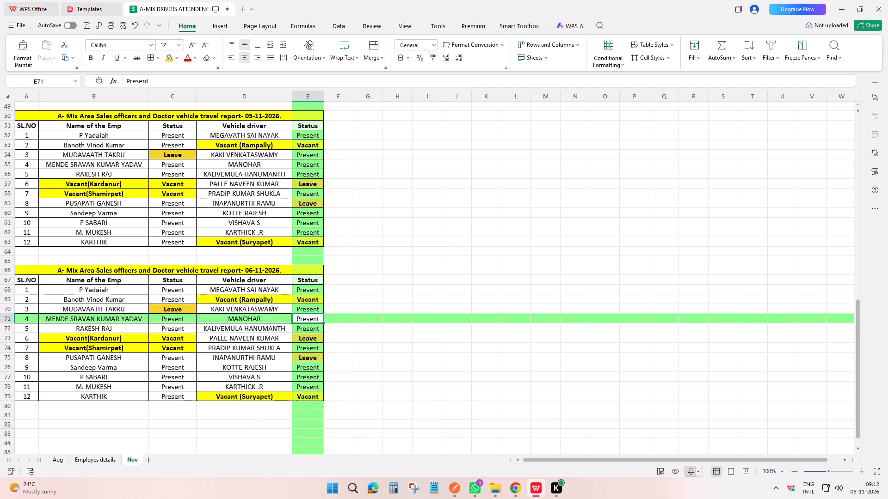
pyautogui.click(316, 327)
pyautogui.click(316, 336)
pyautogui.click(316, 347)
pyautogui.click(316, 351)
pyautogui.click(315, 364)
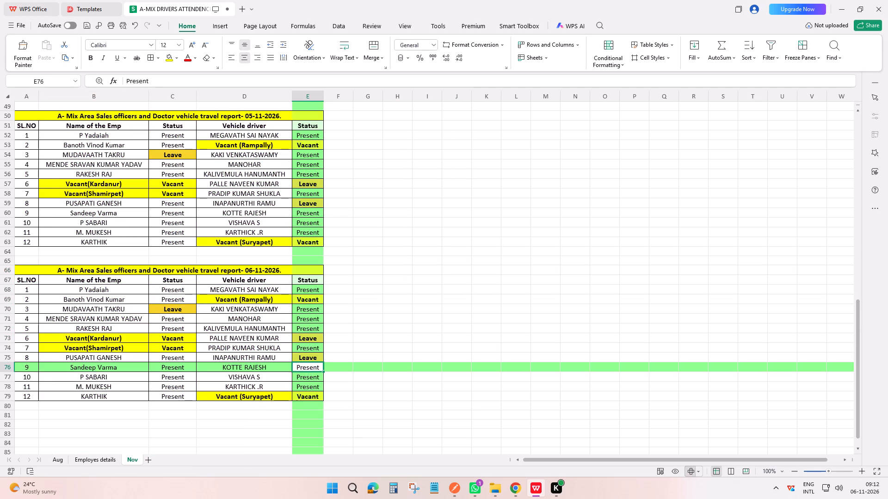
pyautogui.click(315, 377)
pyautogui.click(315, 384)
pyautogui.click(314, 392)
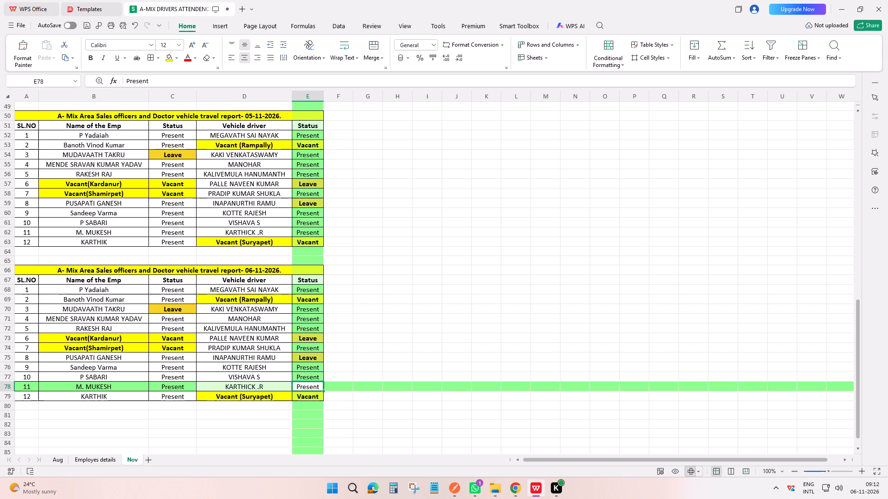
pyautogui.moveTo(311, 289); pyautogui.dragTo(307, 392)
pyautogui.click(429, 334)
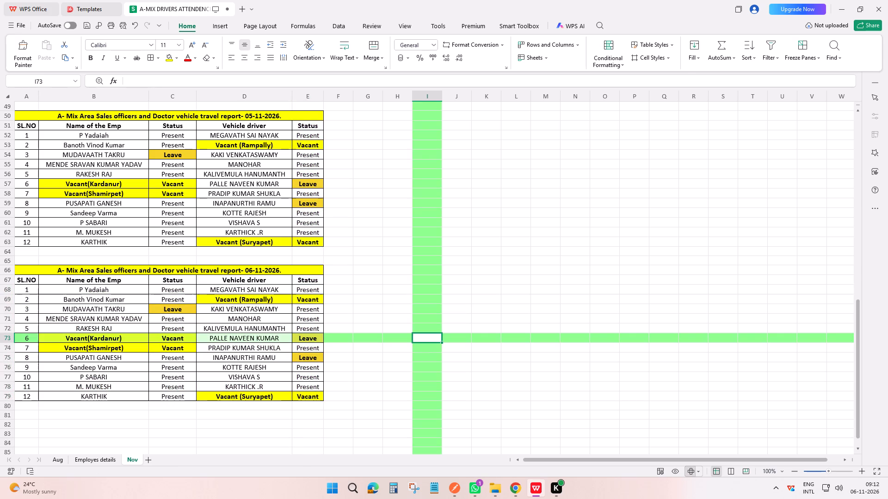
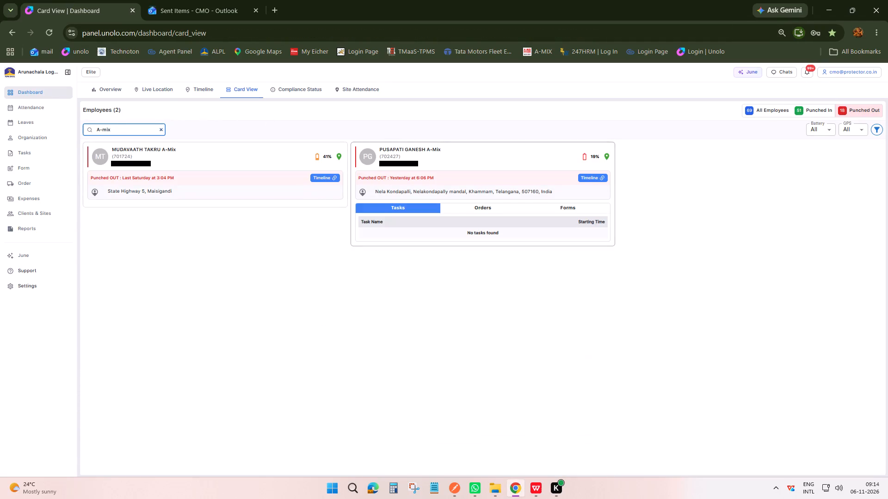
# Switch from the Unolo card view back to the 06-11-2026 travel report in the A-MIX drivers attendance workbook in WPS Office.
pyautogui.hotkey('alt', 'Tab')
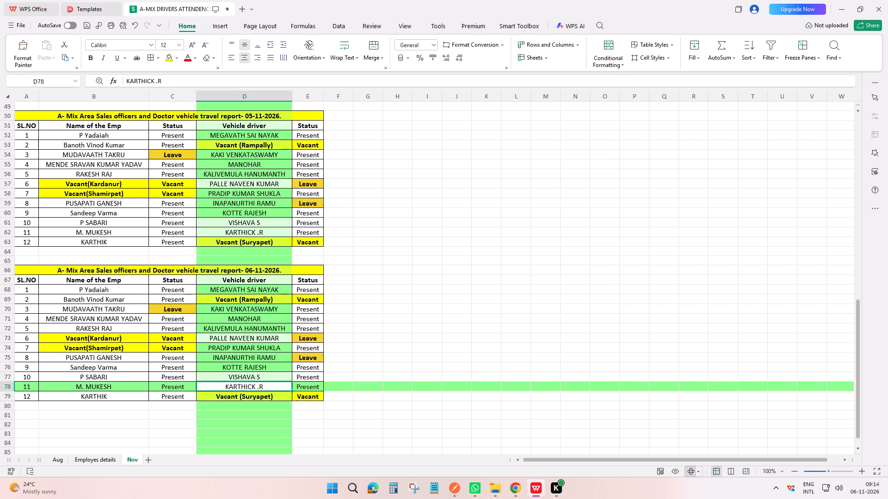
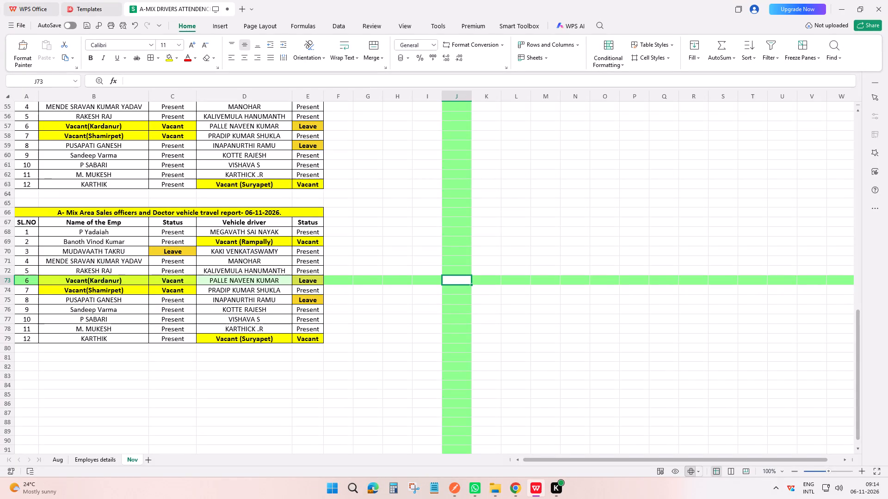
# Switch to Postman, check the response of the last open GetEmpLastPunch request, and return to the attendance workbook in WPS Office.
pyautogui.click(456, 496)
pyautogui.click(582, 39)
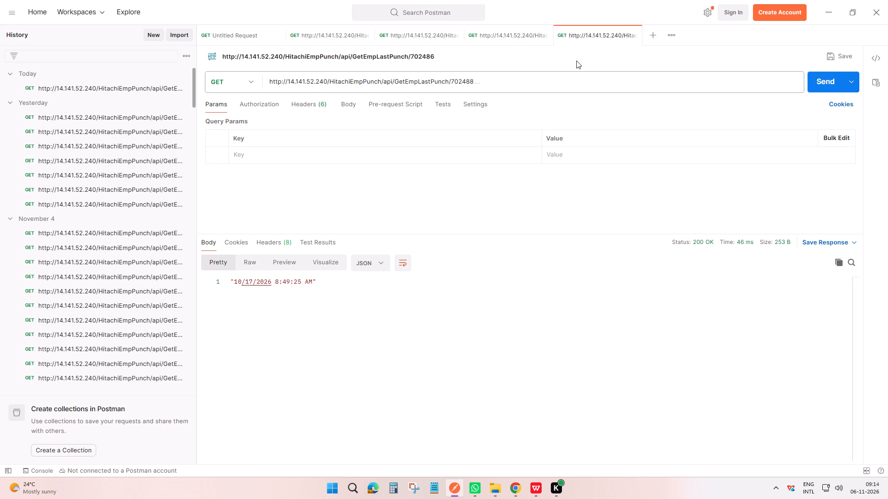
pyautogui.click(538, 490)
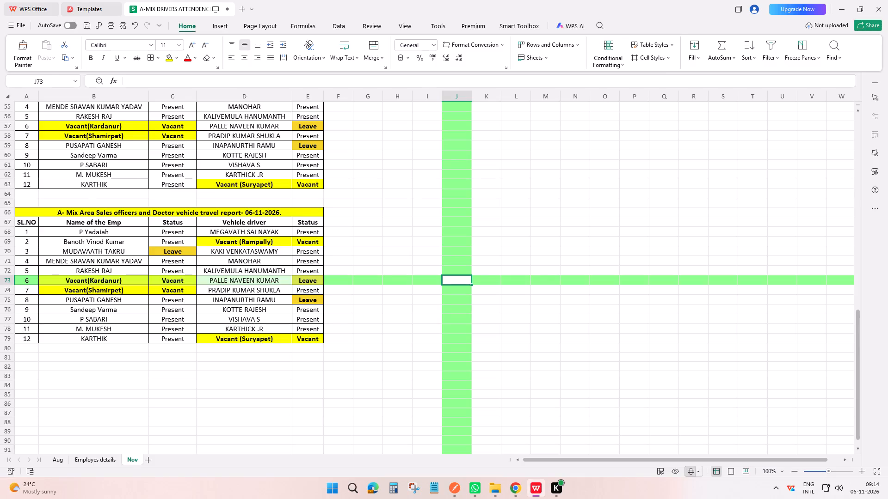
# Copy the A-MIX TG GANDIMAISAMMA driver's EMP ID from the Employes details sheet and send Postman's GetEmpLastPunch request with it.
pyautogui.click(106, 460)
pyautogui.click(308, 216)
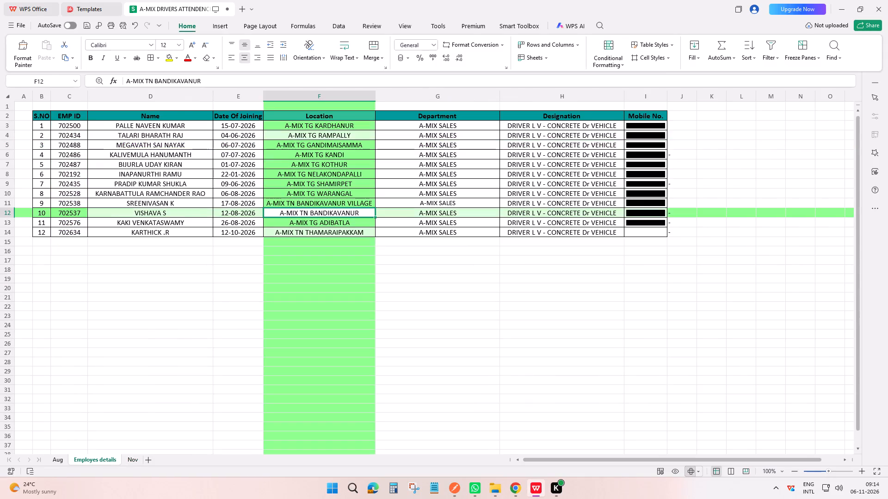
pyautogui.click(153, 128)
pyautogui.click(156, 135)
pyautogui.click(162, 144)
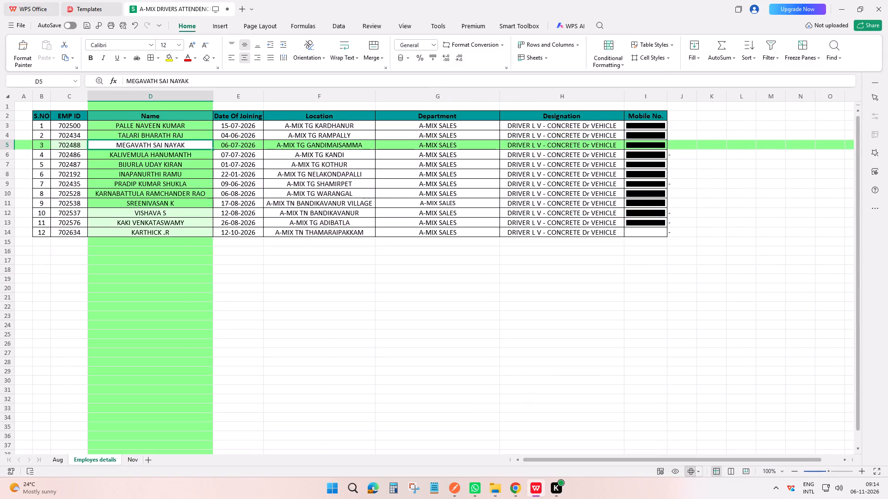
pyautogui.click(71, 148)
pyautogui.hotkey('ctrl', 'c')
pyautogui.hotkey('alt', 'Tab')
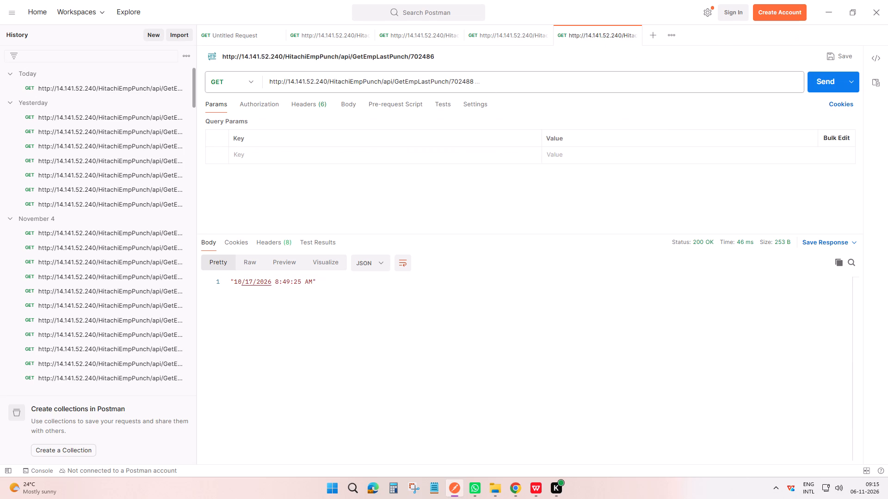
pyautogui.moveTo(486, 82); pyautogui.dragTo(452, 83)
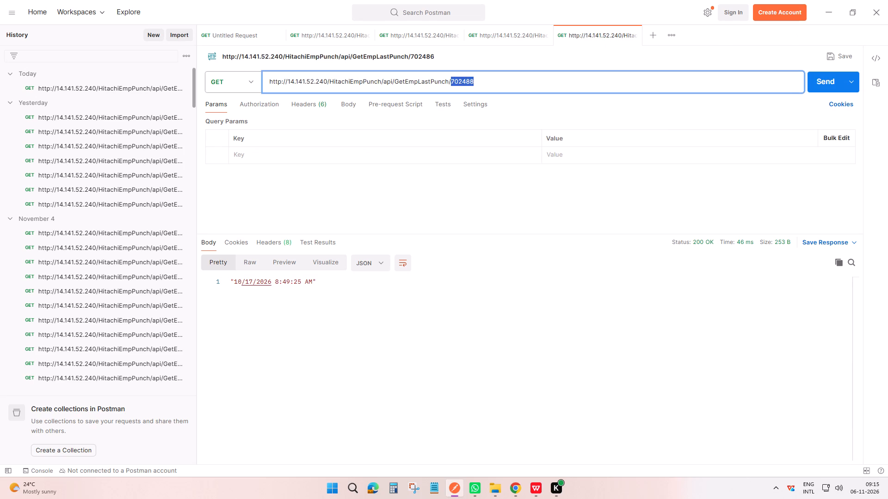
pyautogui.hotkey('ctrl', 'v')
pyautogui.press('BackSpace')
pyautogui.press('Return')
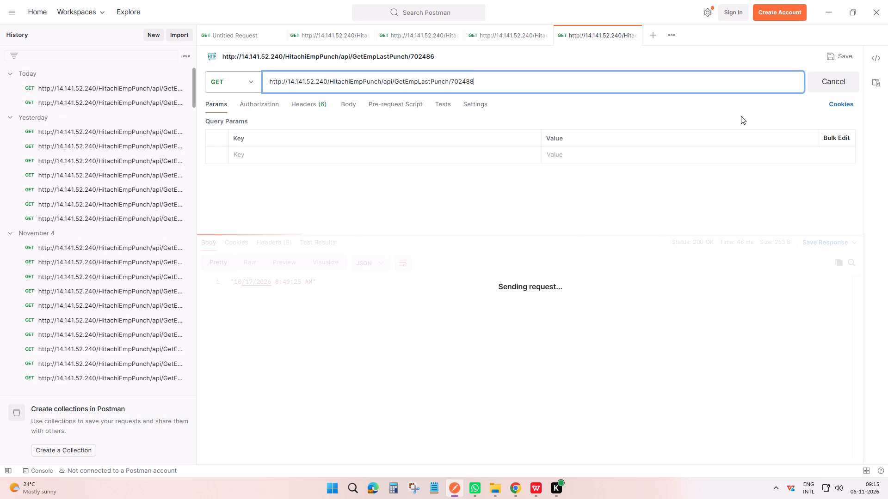
pyautogui.click(387, 294)
# Copy the A-MIX TG KANDI driver's EMP ID from the Employes details sheet and query that driver's last punch in Postman.
pyautogui.hotkey('alt', 'Tab')
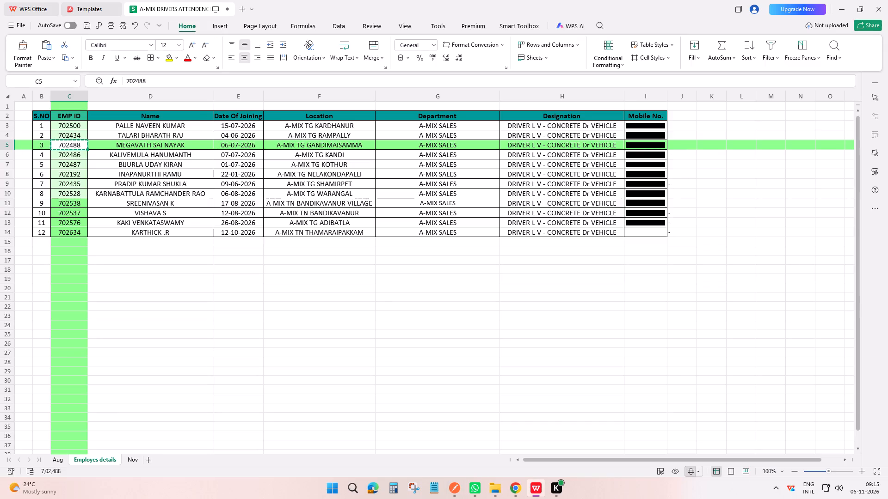
pyautogui.moveTo(185, 144); pyautogui.dragTo(592, 140)
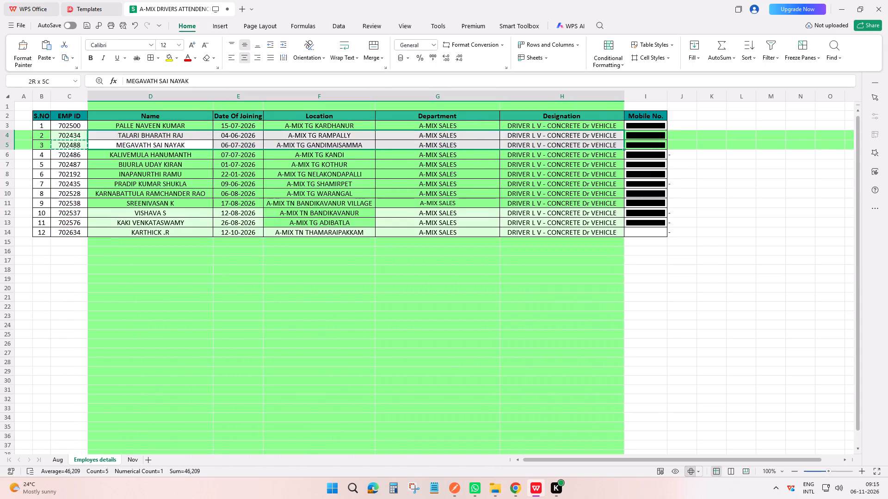
pyautogui.moveTo(592, 140); pyautogui.dragTo(641, 147)
pyautogui.click(65, 153)
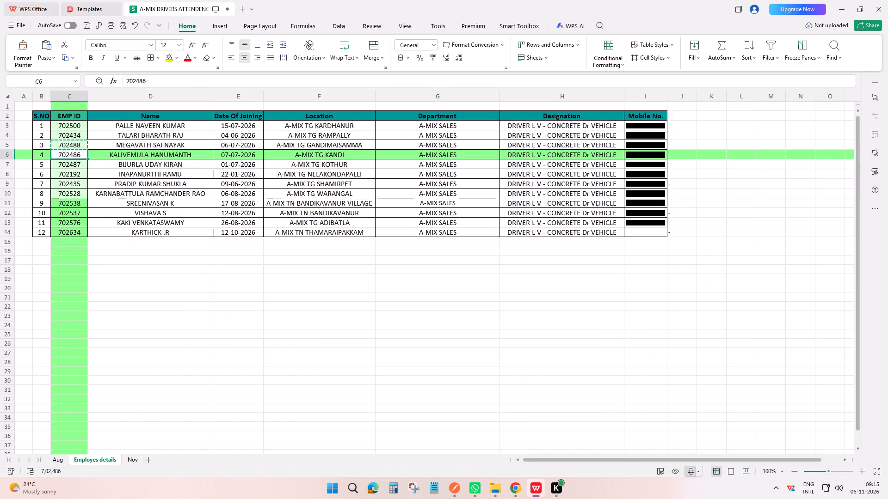
pyautogui.hotkey('ctrl', 'c')
pyautogui.hotkey('alt', 'Tab')
pyautogui.moveTo(490, 82); pyautogui.dragTo(456, 82)
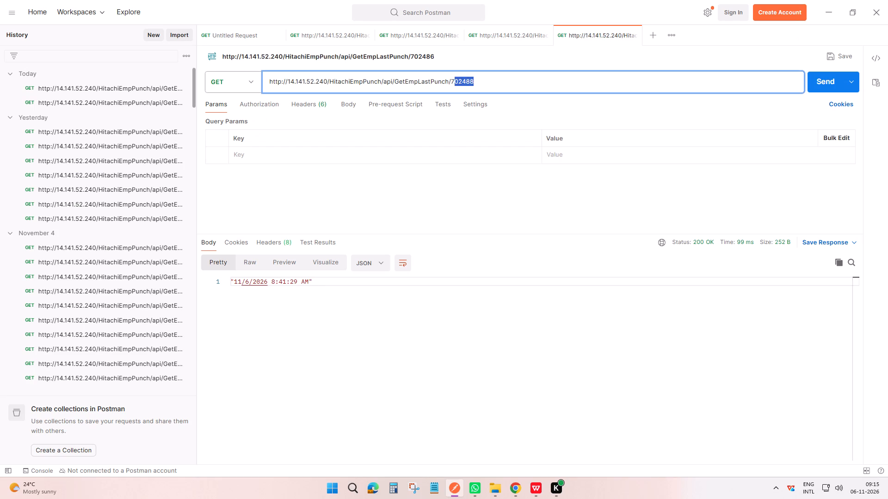
pyautogui.moveTo(456, 82); pyautogui.dragTo(452, 83)
pyautogui.hotkey('ctrl', 'v')
pyautogui.press('BackSpace')
pyautogui.press('Return')
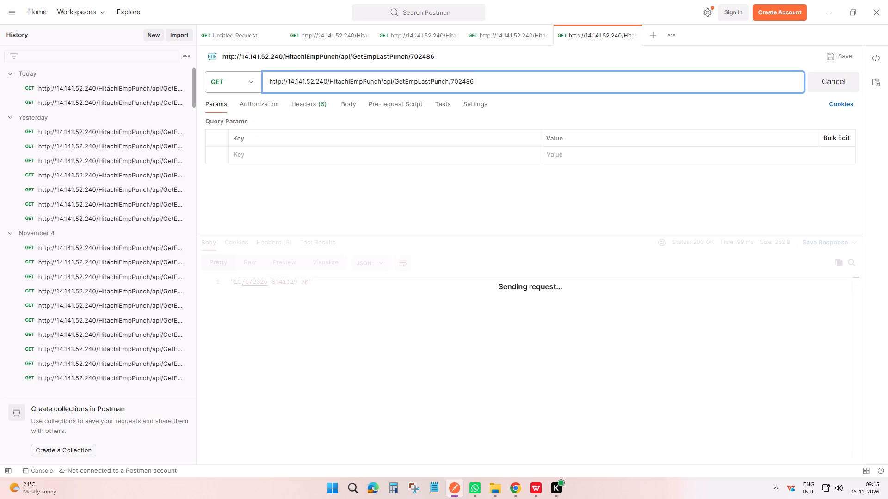
pyautogui.moveTo(351, 278); pyautogui.dragTo(285, 284)
pyautogui.click(431, 288)
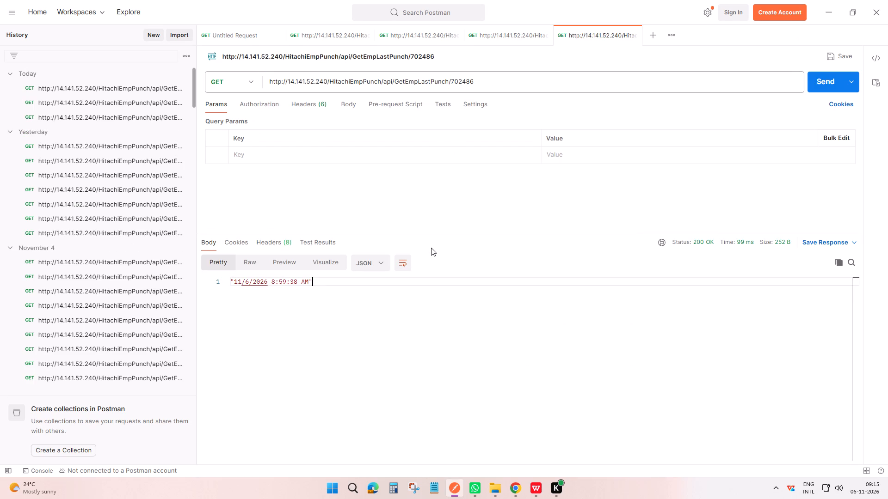
# Copy the A-MIX TG NELAKONDAPALLI driver's EMP ID from the Employes details sheet and query that driver's last punch in Postman.
pyautogui.hotkey('alt', 'Tab')
pyautogui.hotkey('alt', 'Tab')
pyautogui.hotkey('alt', 'Tab')
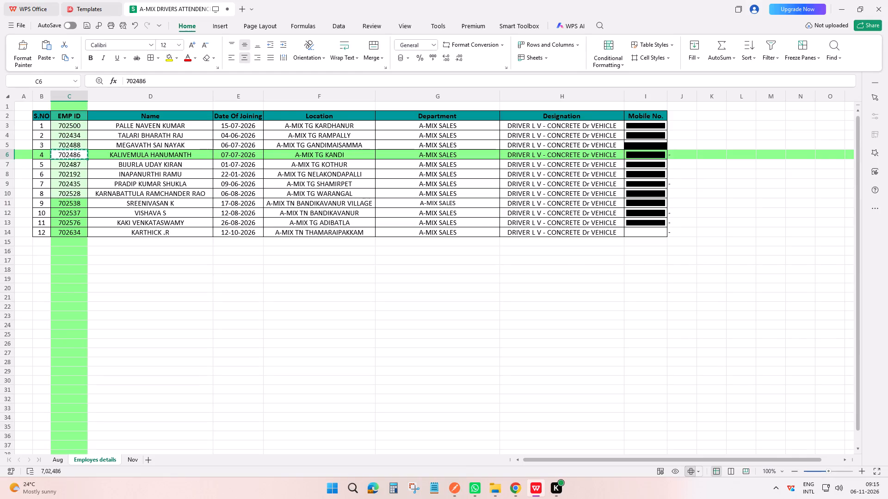
pyautogui.click(78, 167)
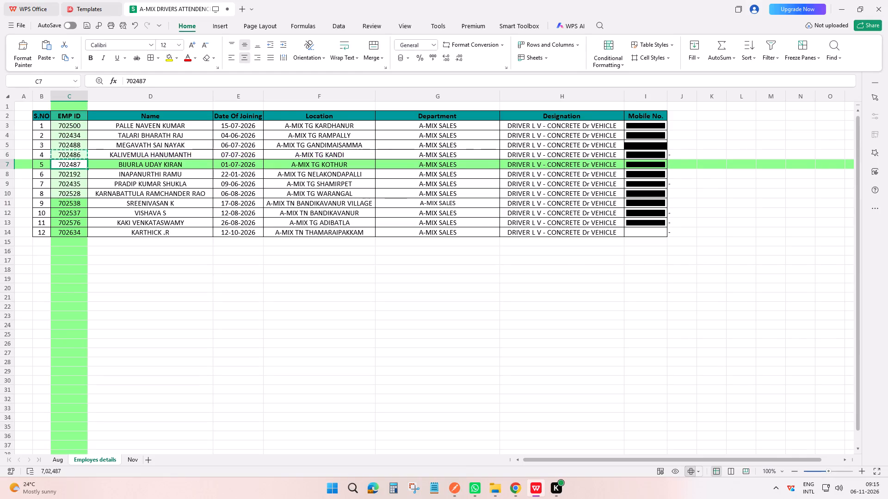
pyautogui.click(78, 176)
pyautogui.hotkey('ctrl', 'c')
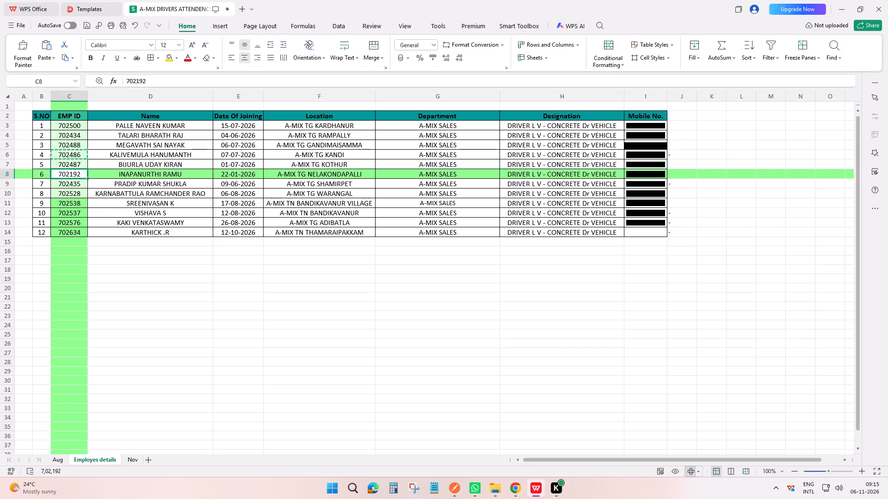
pyautogui.hotkey('alt', 'Tab')
pyautogui.moveTo(481, 85); pyautogui.dragTo(462, 83)
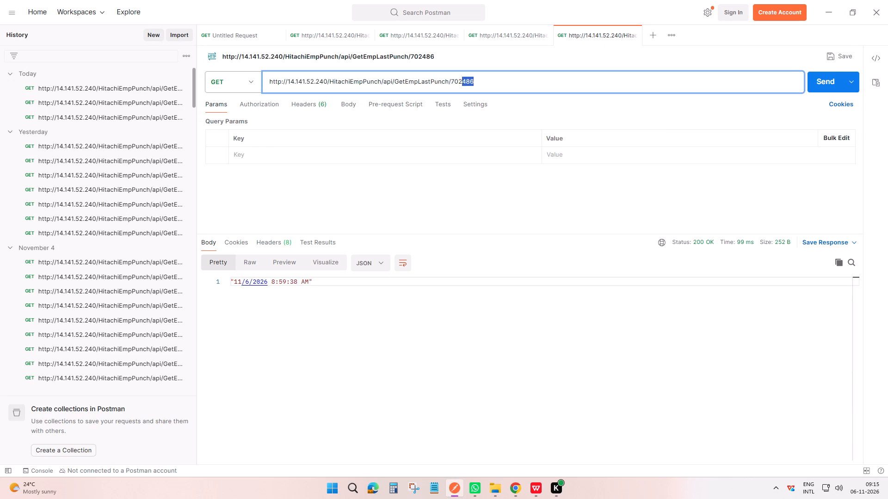
pyautogui.moveTo(462, 83); pyautogui.dragTo(452, 83)
pyautogui.hotkey('ctrl', 'v')
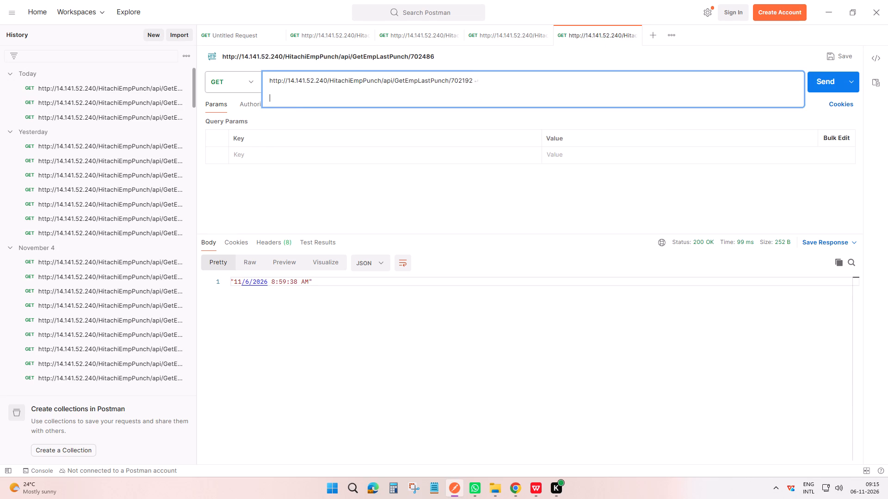
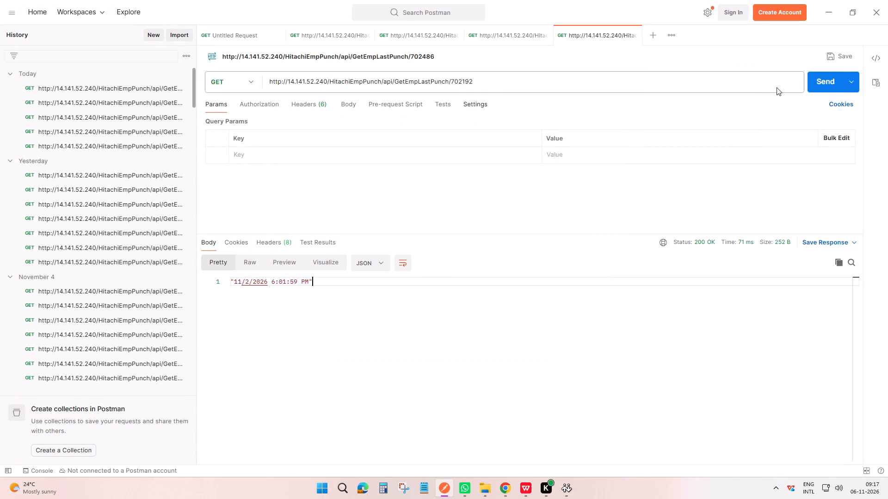
# Send the GetEmpLastPunch request with the driver's EMP ID already entered in the request URL.
pyautogui.click(826, 82)
pyautogui.scroll(3, 367, 342)
# Switch to Chrome and check the punched-out A-mix employees in the Unolo dashboard's Card View.
pyautogui.hotkey('alt', 'Tab')
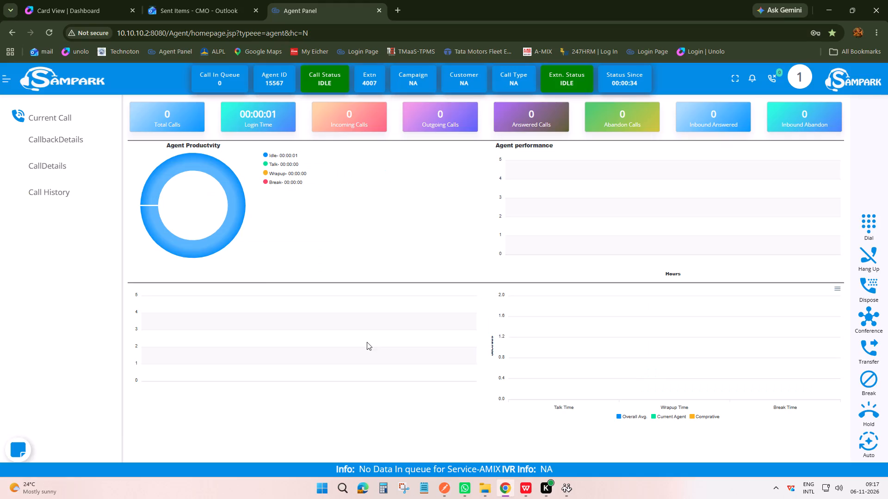
pyautogui.click(367, 236)
pyautogui.click(80, 0)
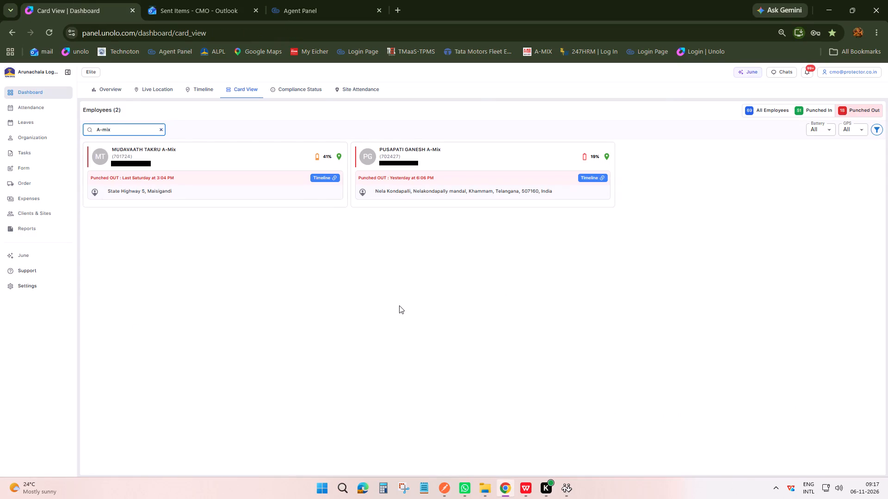
pyautogui.scroll(-2, 399, 305)
pyautogui.click(399, 305)
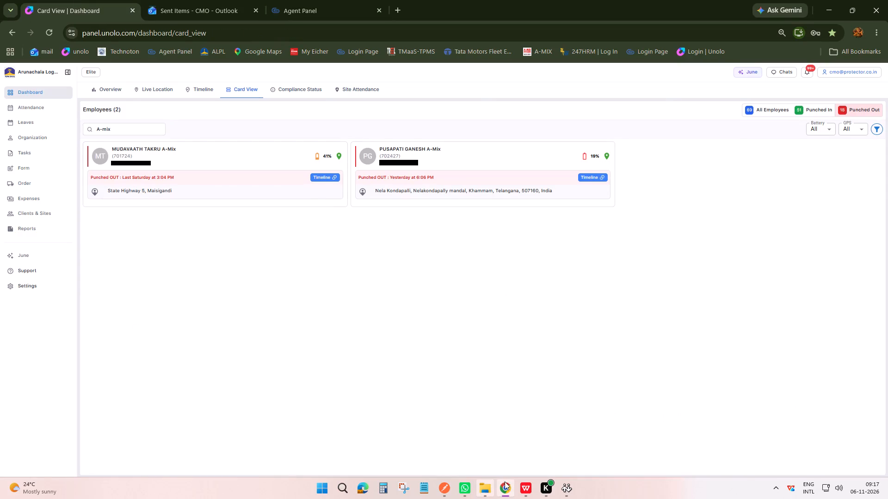
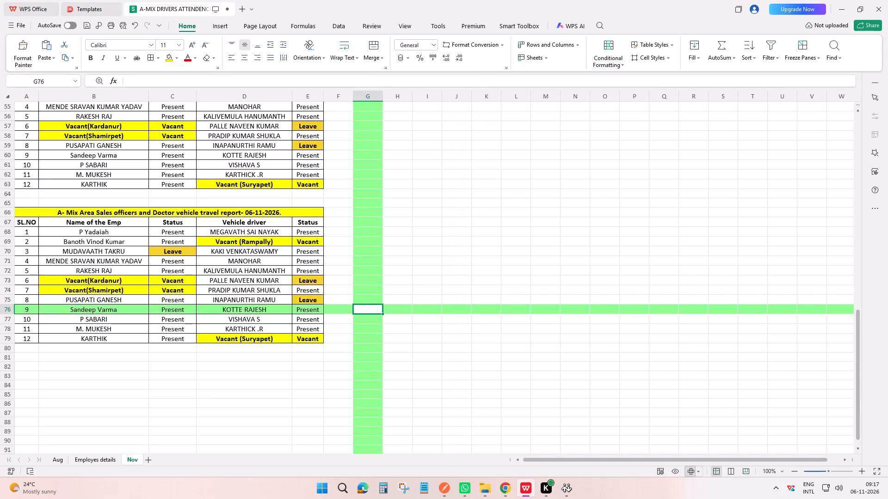
# Set the vehicle driver status for SL.NO 8 in the 06-11-2026 report to Present, copying the SL.NO 5 driver's status.
pyautogui.click(313, 271)
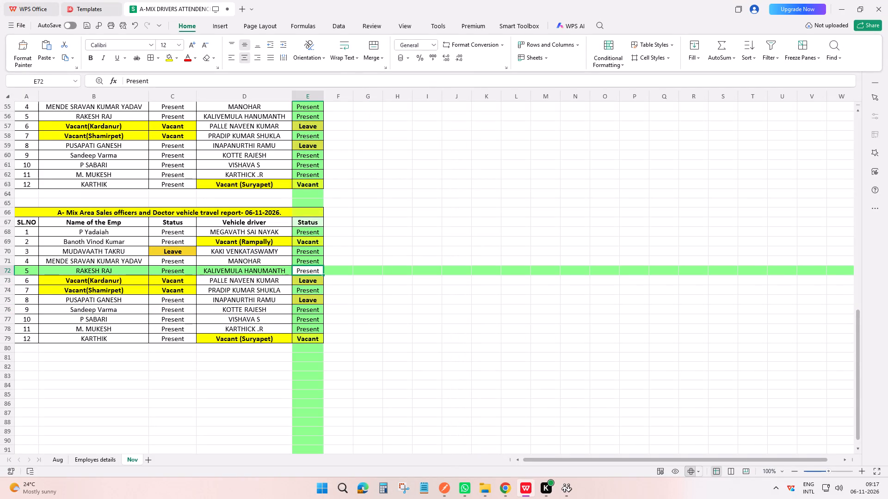
pyautogui.hotkey('ctrl', 'c')
pyautogui.click(307, 298)
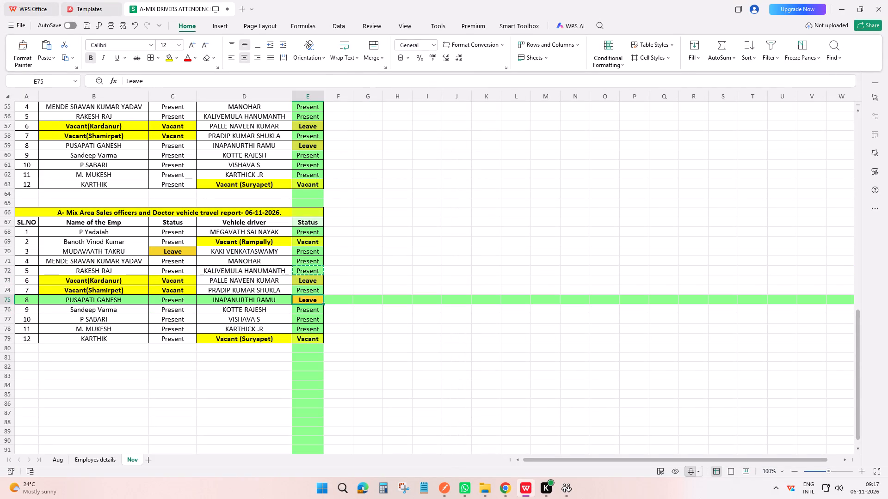
pyautogui.hotkey('ctrl', 'v')
pyautogui.click(400, 276)
pyautogui.press('Escape')
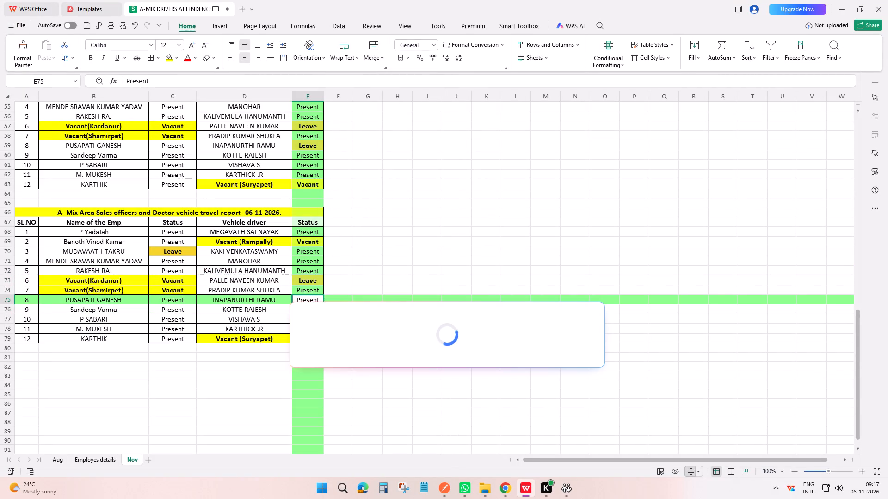
# Dismiss the WPS Pro+ offer and copy the A-MIX TG KARDHANUR driver's EMP ID from the Employes details sheet.
pyautogui.click(307, 282)
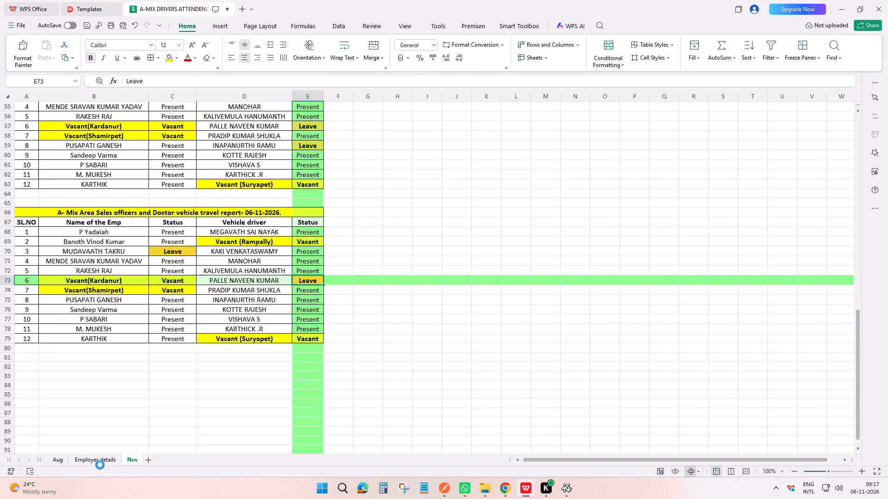
pyautogui.click(99, 464)
pyautogui.click(102, 459)
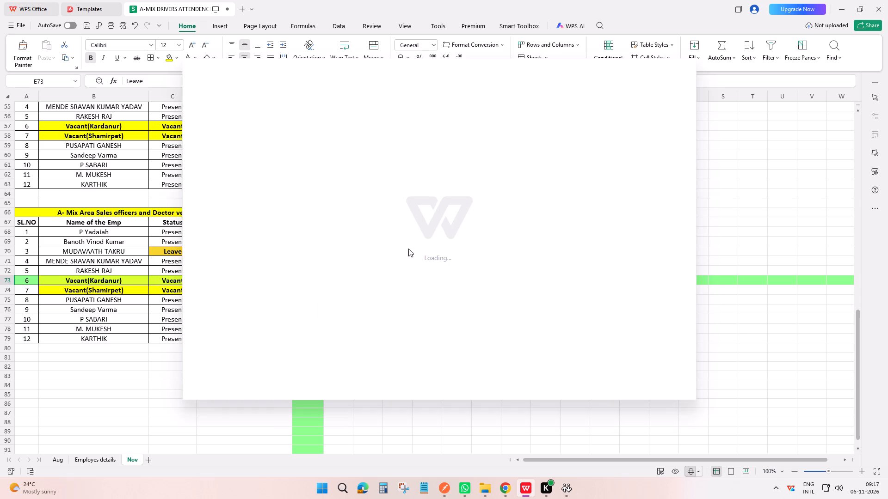
pyautogui.click(683, 71)
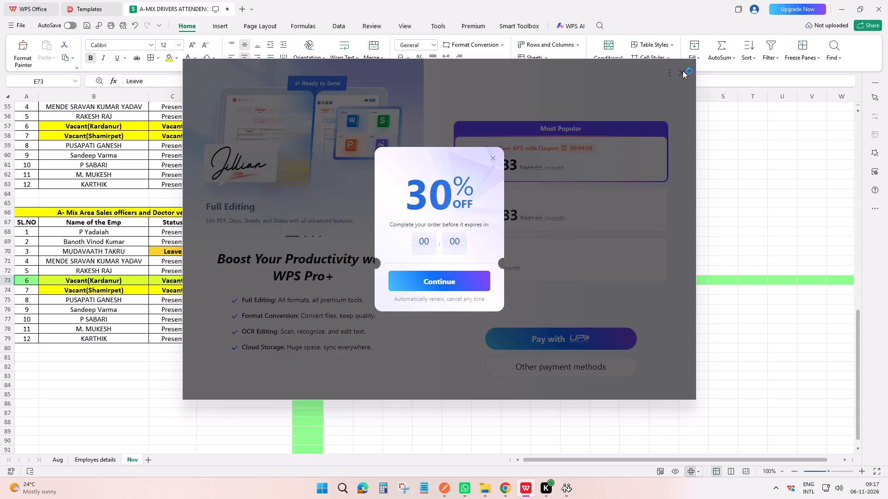
pyautogui.click(491, 158)
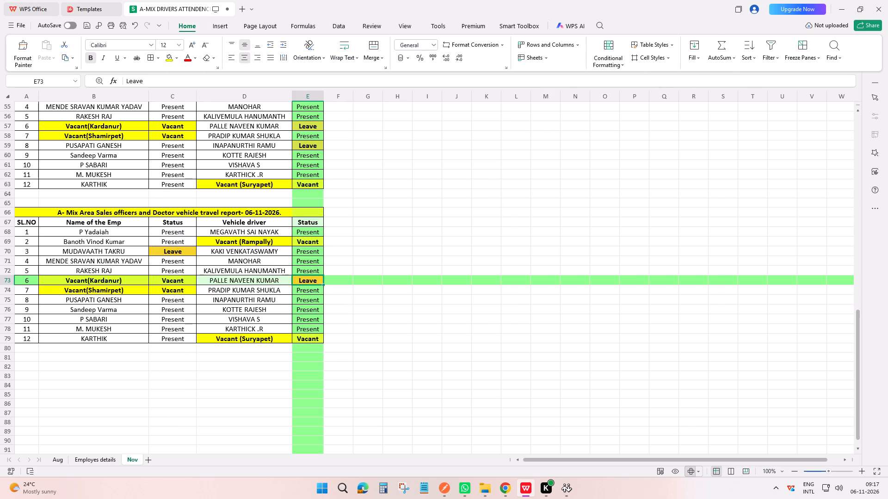
pyautogui.click(96, 462)
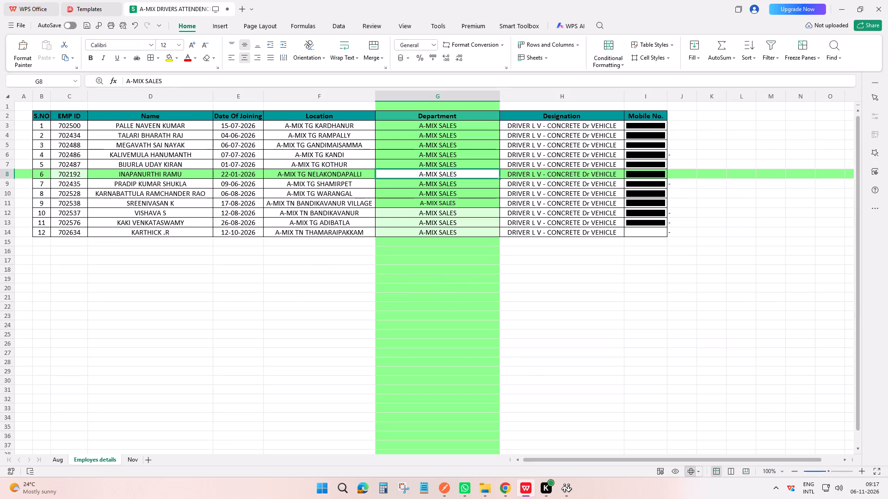
pyautogui.click(77, 159)
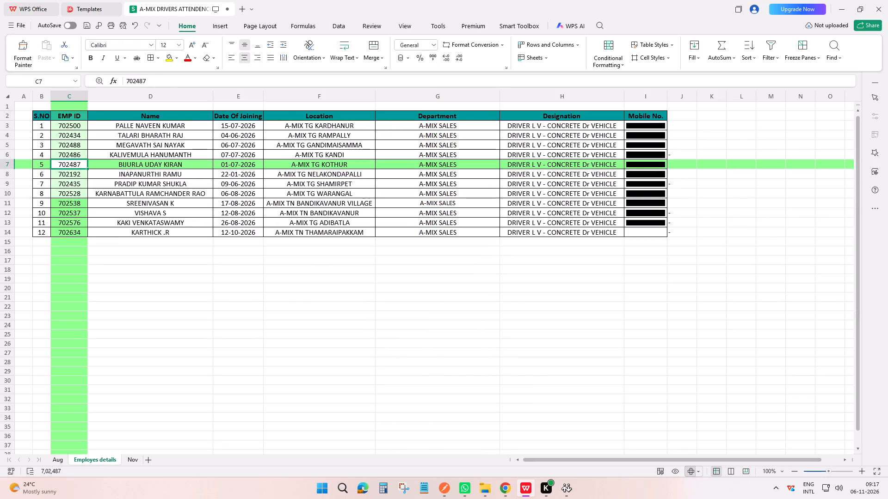
pyautogui.click(71, 126)
pyautogui.hotkey('ctrl', 'c')
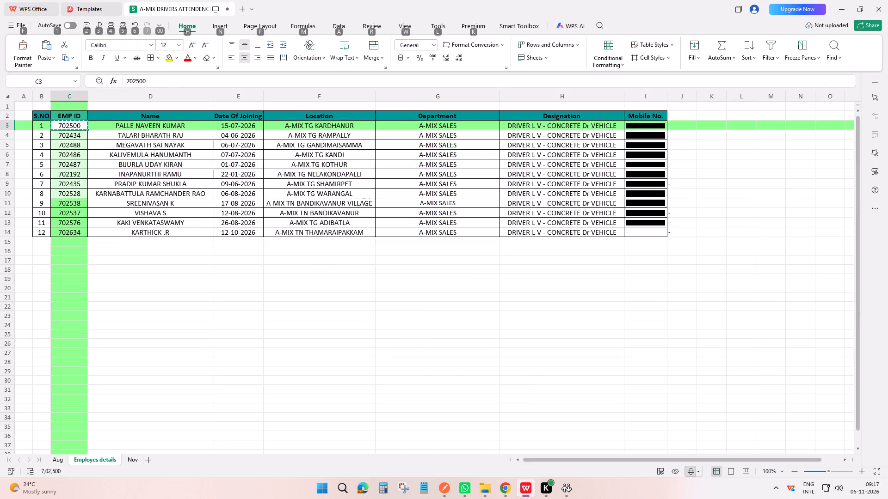
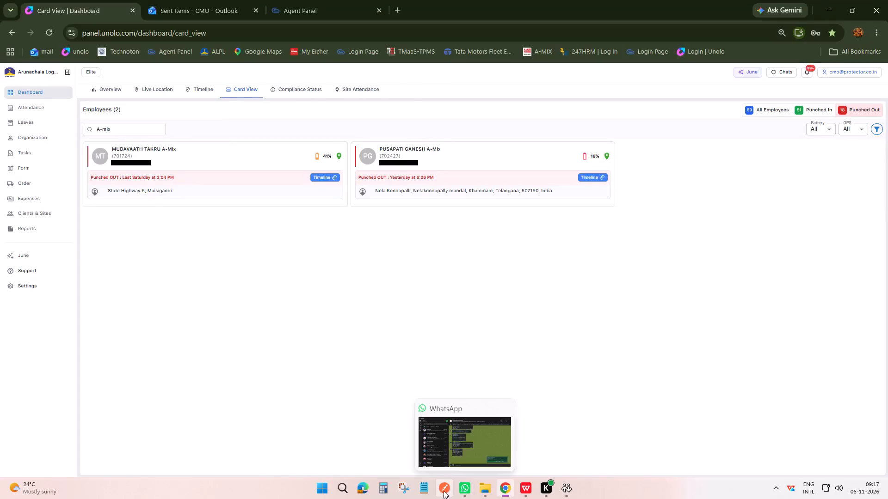
# In Postman, request the last punch for the A-MIX TG KARDHANUR driver using the copied EMP ID.
pyautogui.click(444, 491)
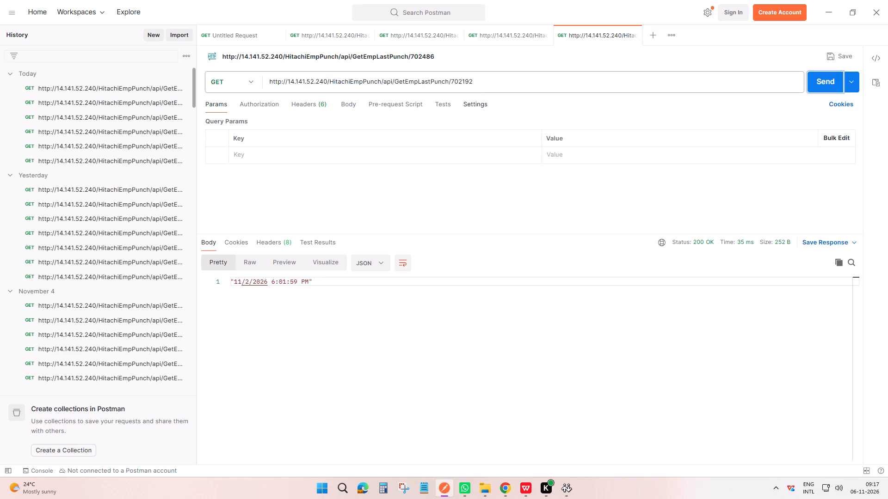
pyautogui.moveTo(477, 84); pyautogui.dragTo(452, 83)
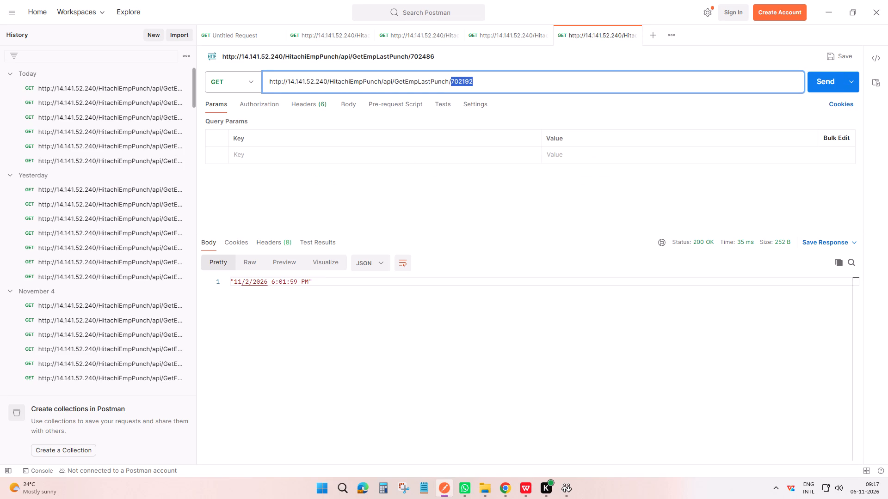
pyautogui.hotkey('ctrl', 'v')
pyautogui.press('BackSpace')
pyautogui.press('Return')
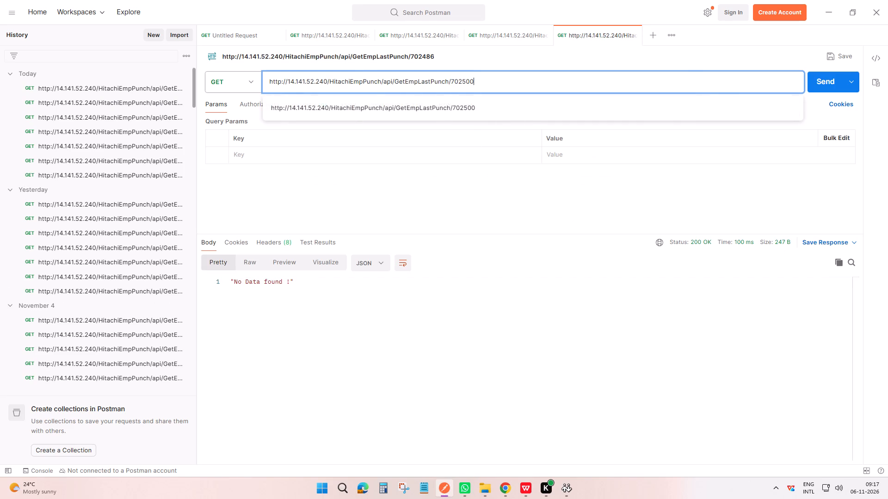
pyautogui.click(365, 294)
# Return to the WPS attendance workbook and check the vehicle driver statuses in the Nov sheet's 06-11-2026 report.
pyautogui.hotkey('alt', 'Tab')
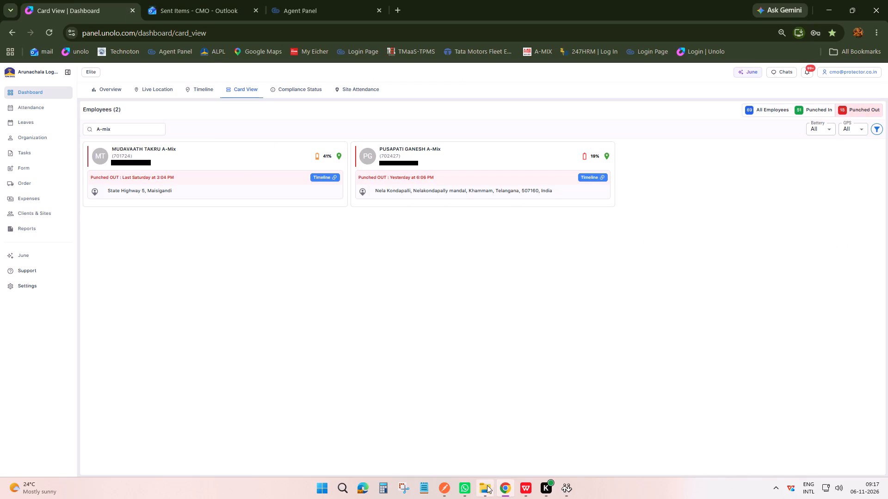
pyautogui.click(524, 495)
pyautogui.click(214, 172)
pyautogui.press('Escape')
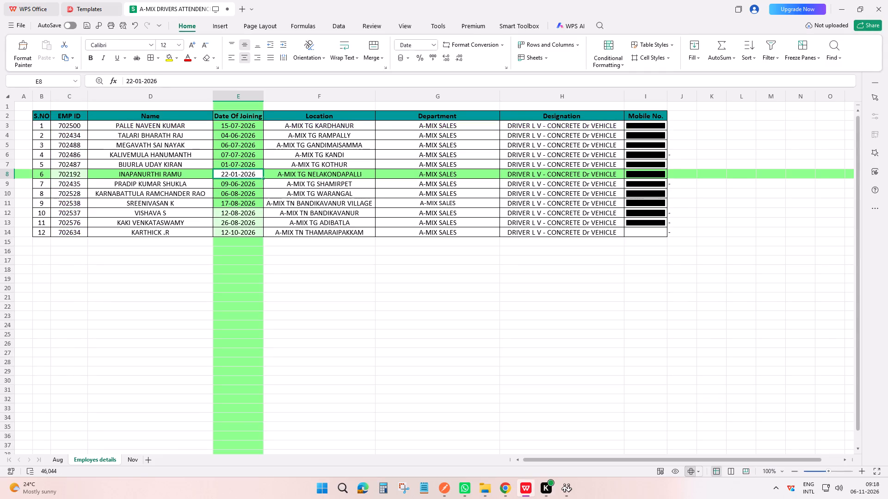
pyautogui.click(137, 458)
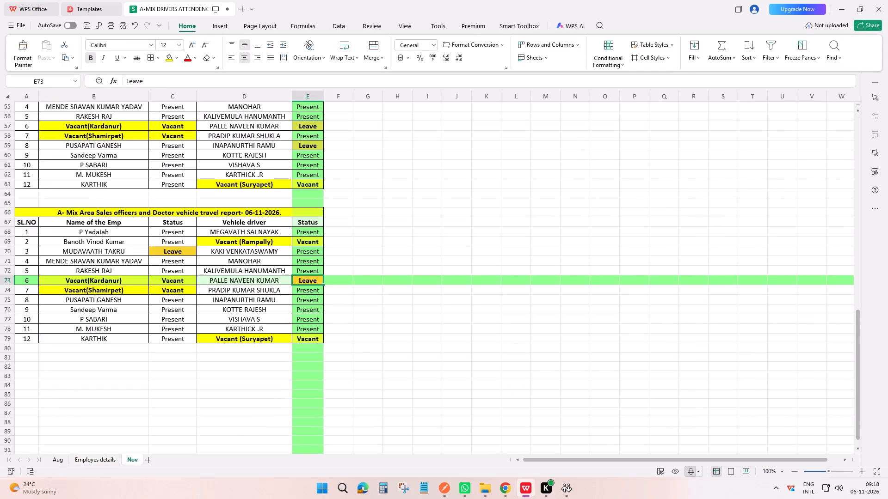
pyautogui.click(299, 232)
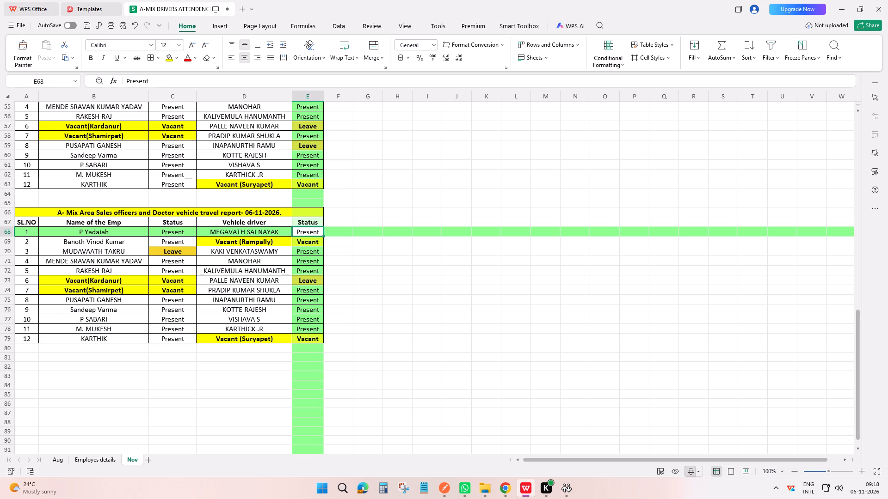
pyautogui.click(305, 298)
pyautogui.click(300, 266)
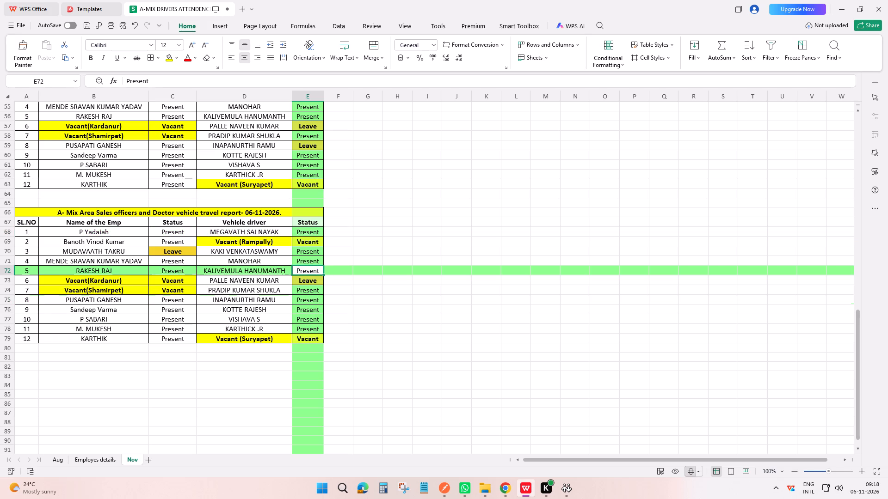
# Review the area sales officers' Status column in the 06-11-2026 report, from SL.NO 2 through SL.NO 12.
pyautogui.click(210, 251)
pyautogui.click(181, 252)
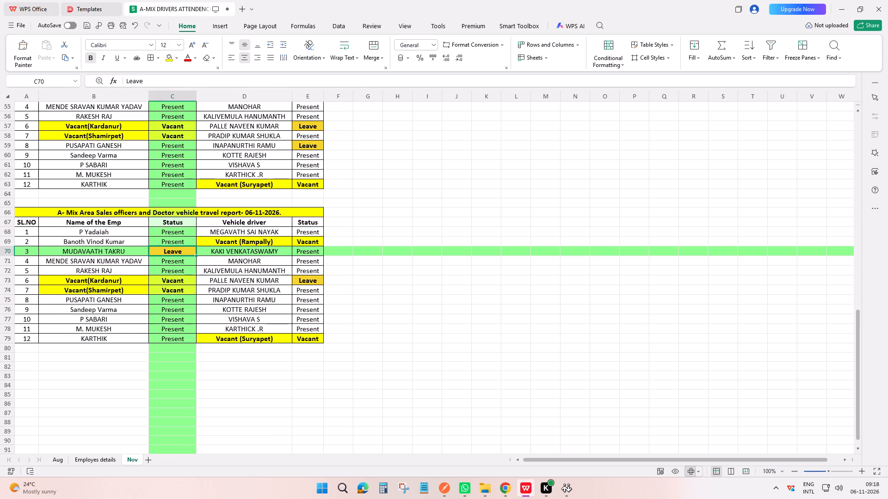
pyautogui.click(181, 269)
pyautogui.click(185, 263)
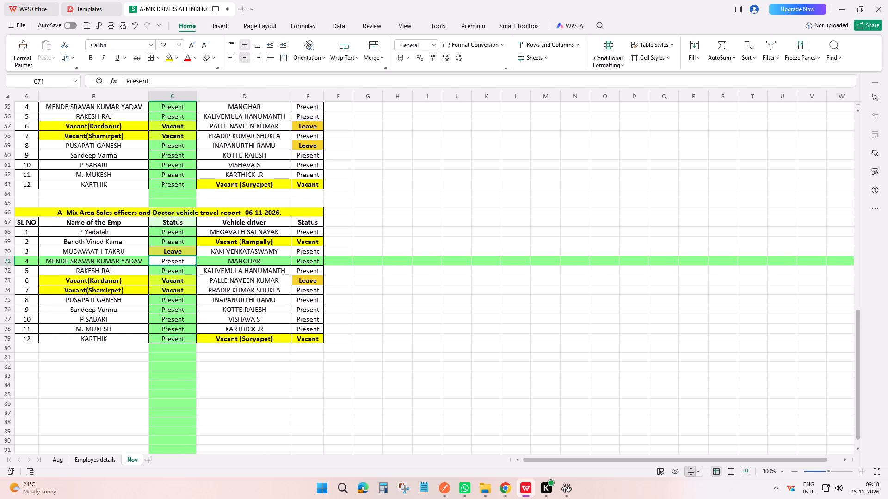
pyautogui.click(188, 326)
pyautogui.click(180, 306)
pyautogui.click(182, 323)
pyautogui.click(176, 340)
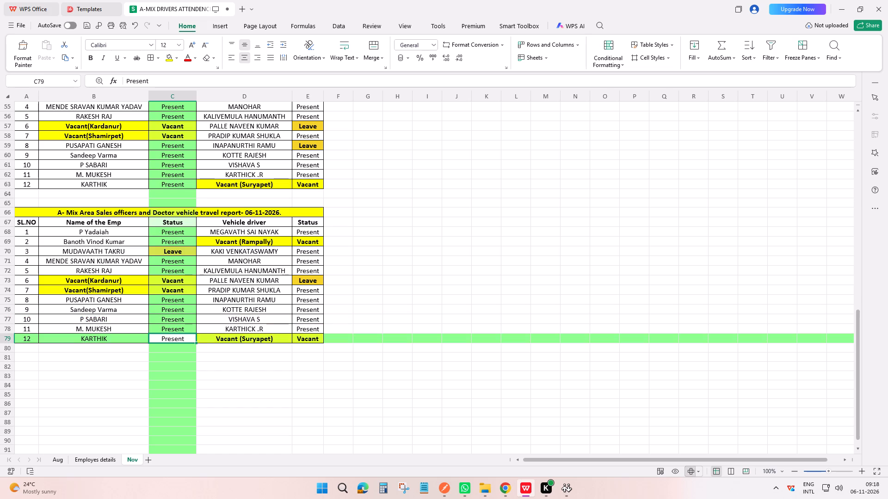
pyautogui.click(179, 332)
pyautogui.click(179, 316)
pyautogui.click(179, 302)
pyautogui.click(179, 270)
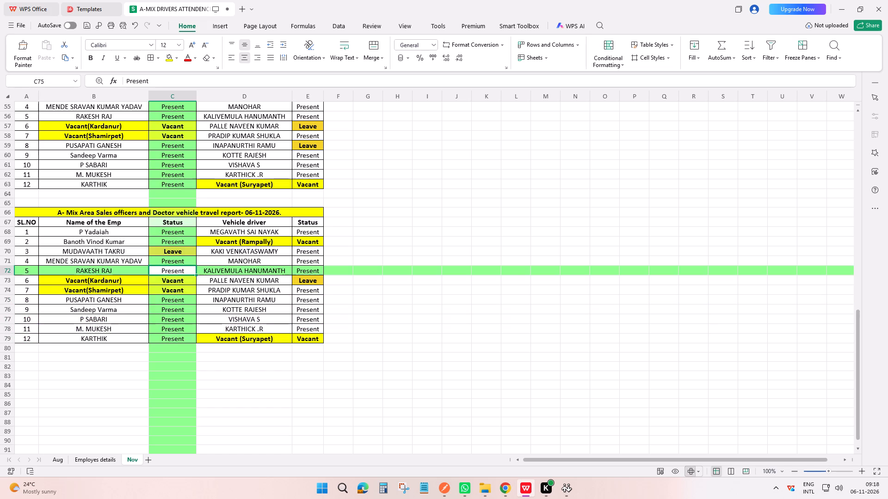
pyautogui.click(179, 263)
pyautogui.click(179, 241)
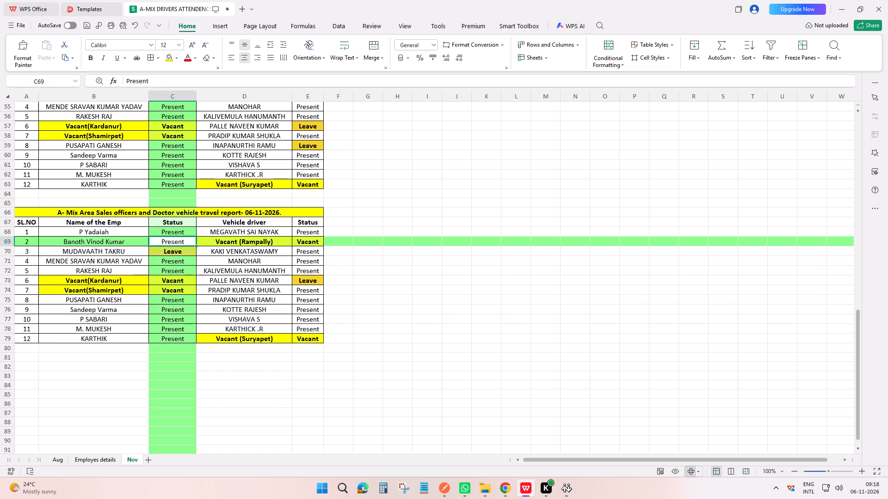
# Recheck the vehicle drivers and their statuses for SL.NO 1 to 7 in the 06-11-2026 report.
pyautogui.click(236, 252)
pyautogui.click(318, 258)
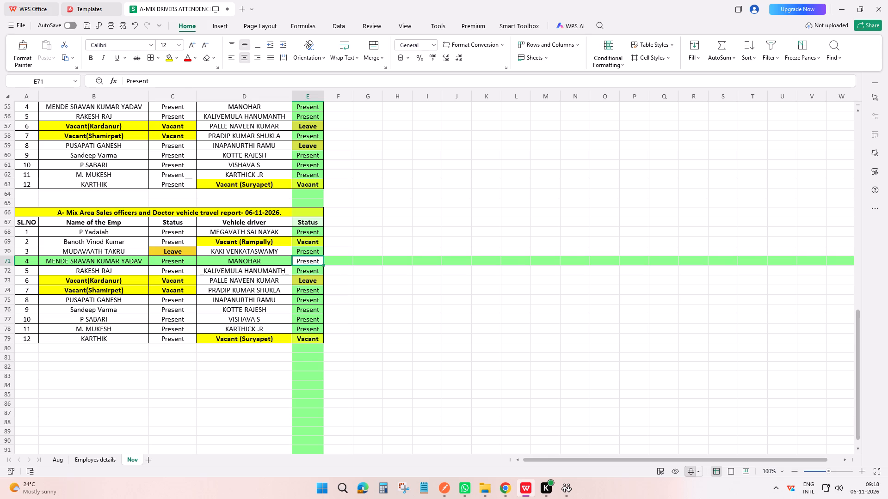
pyautogui.click(266, 282)
pyautogui.click(301, 280)
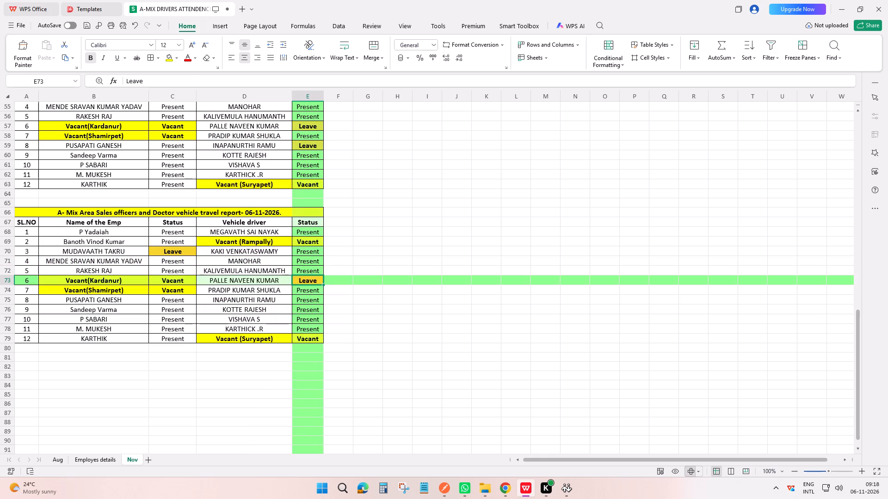
pyautogui.click(278, 288)
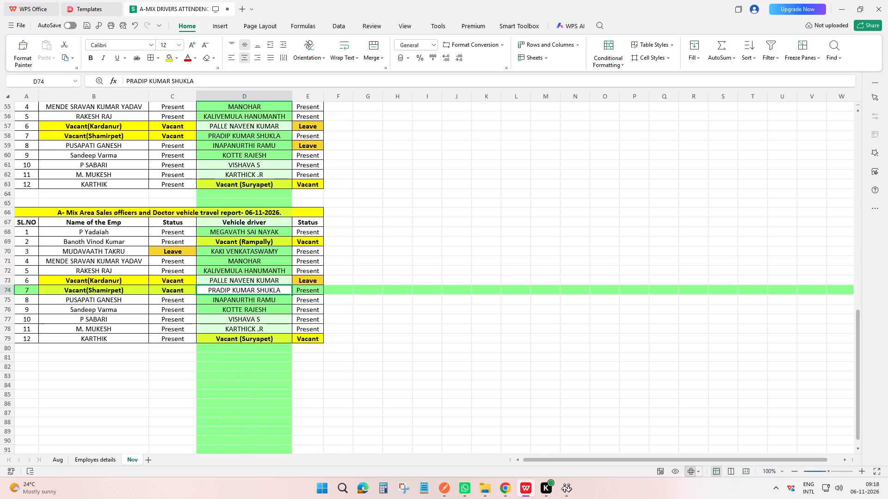
pyautogui.click(307, 234)
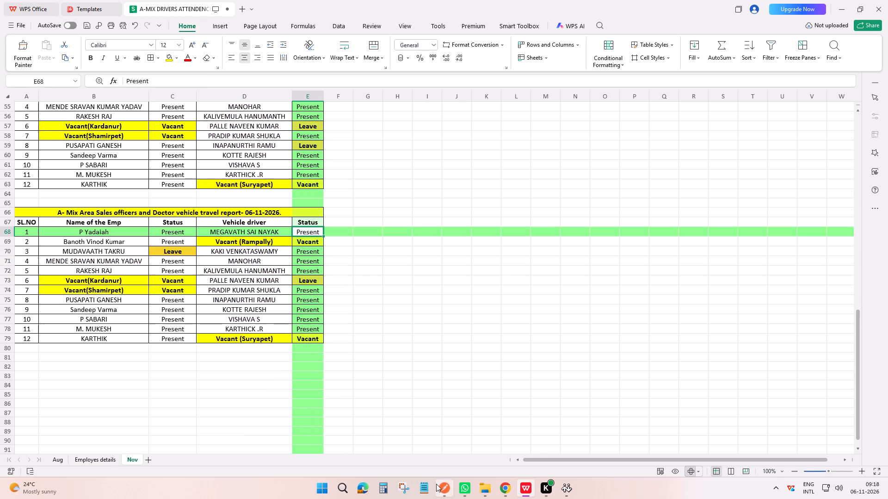
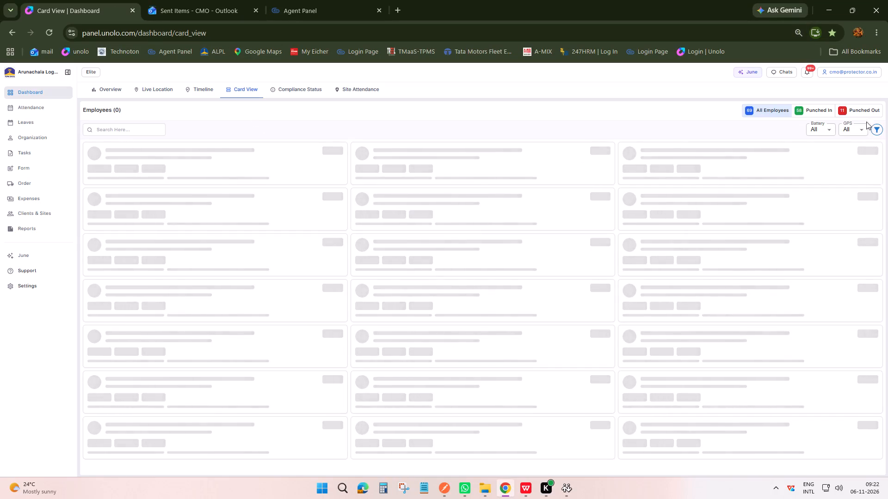
# In Unolo's Card View, show only the punched-out employees and search them for A-mix.
pyautogui.click(865, 112)
pyautogui.click(132, 131)
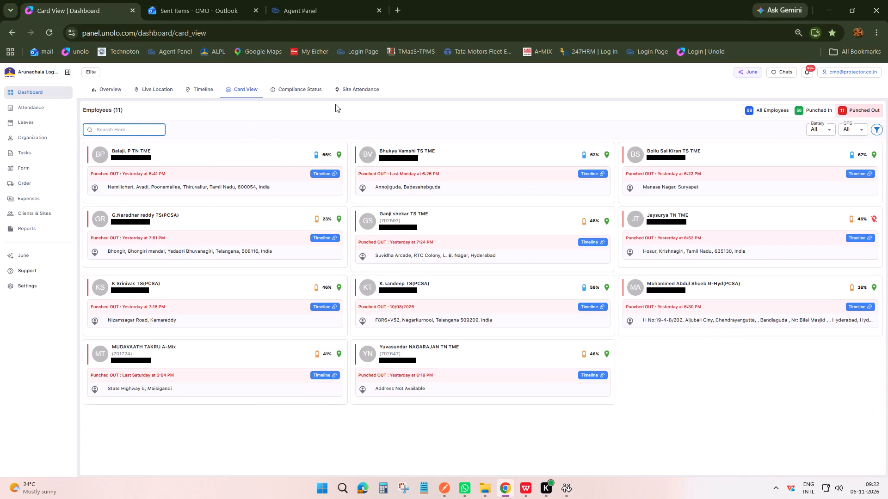
pyautogui.write('A-mix')
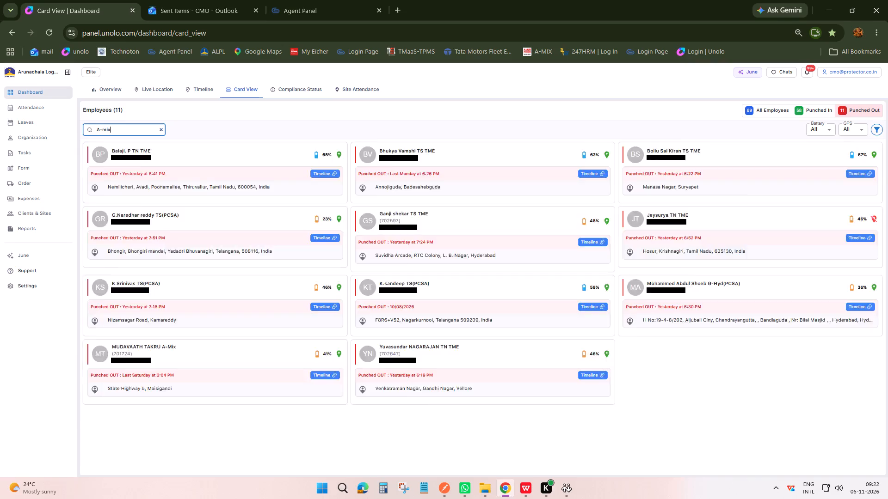
pyautogui.click(598, 256)
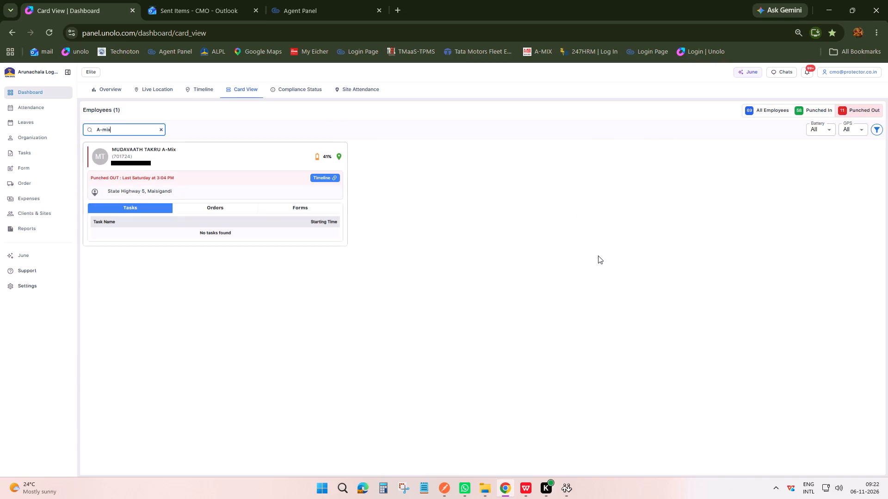
# Switch to the WPS attendance workbook and review the entries for SL.NO 1 to 3 in the Nov sheet's 06-11-2026 report.
pyautogui.click(520, 491)
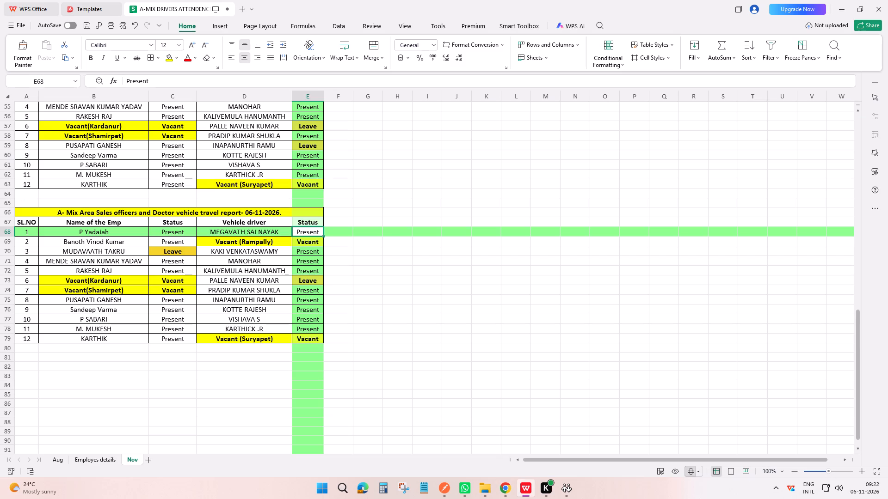
pyautogui.click(358, 268)
pyautogui.moveTo(230, 232); pyautogui.dragTo(305, 228)
pyautogui.moveTo(145, 242); pyautogui.dragTo(314, 242)
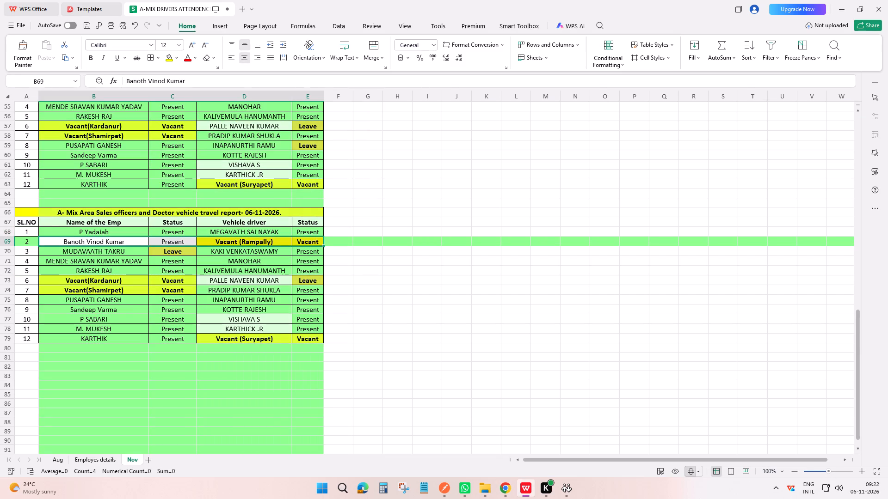
pyautogui.moveTo(240, 254); pyautogui.dragTo(297, 253)
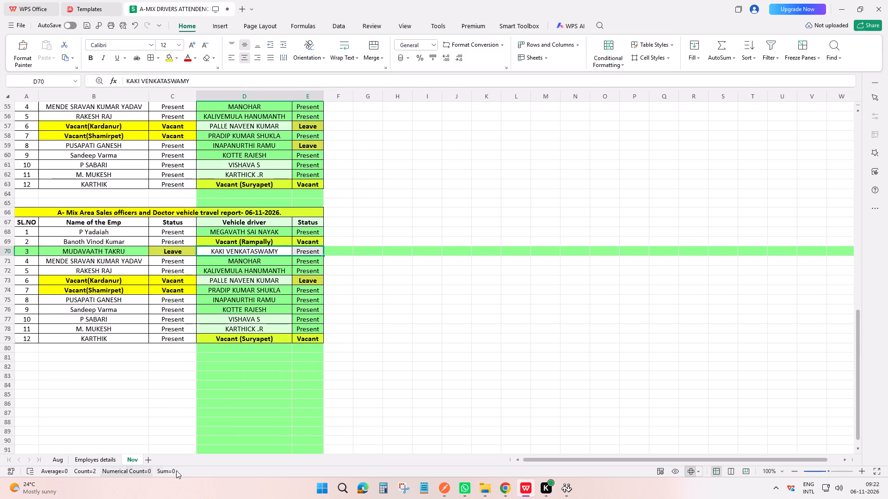
# Copy the A-MIX TG ADIBATLA driver's EMP ID from the Employes details sheet and request that driver's last punch in Postman.
pyautogui.click(104, 460)
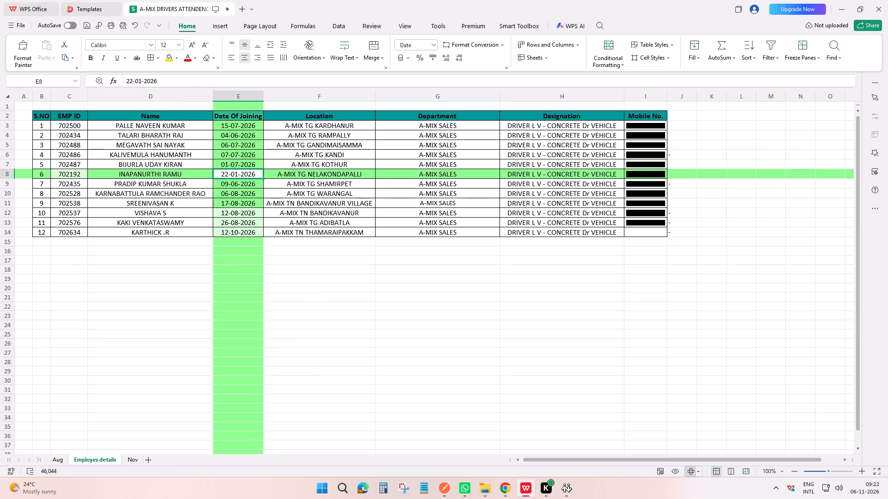
pyautogui.click(75, 223)
pyautogui.hotkey('ctrl', 'c')
pyautogui.click(505, 483)
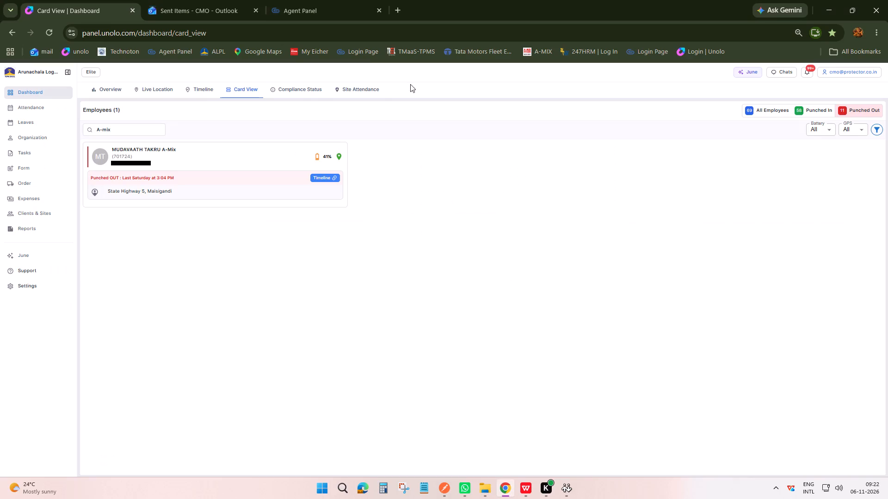
pyautogui.click(453, 485)
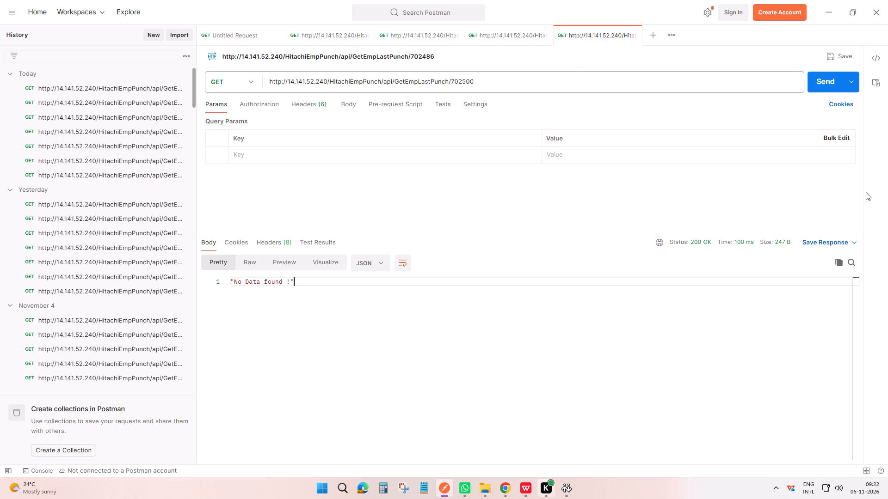
pyautogui.moveTo(487, 78); pyautogui.dragTo(452, 81)
pyautogui.hotkey('ctrl', 'v')
pyautogui.press('BackSpace')
pyautogui.press('Return')
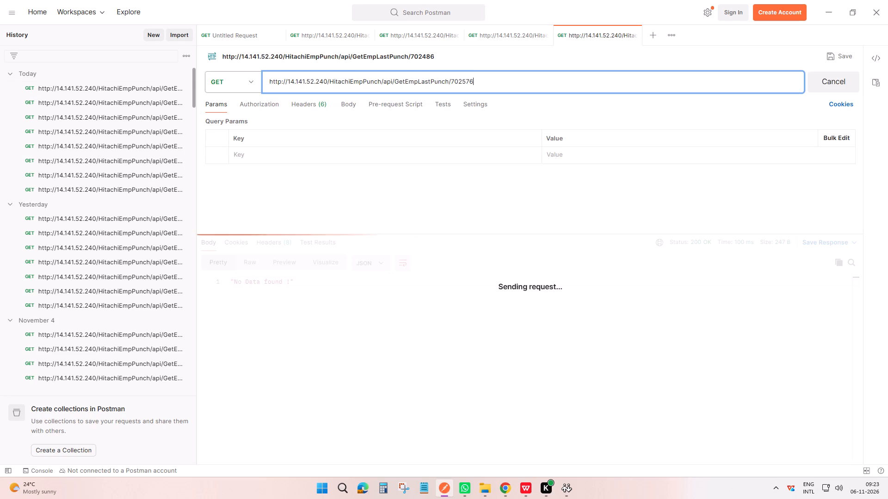
# Return to the Nov sheet in WPS and check the vehicle driver's status for SL.NO 4 in the 06-11-2026 report.
pyautogui.hotkey('alt', 'Tab')
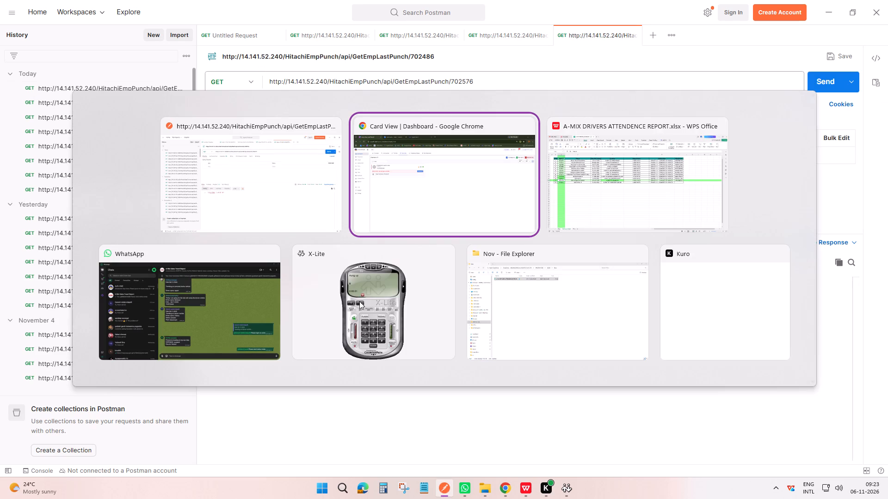
pyautogui.hotkey('alt', 'Tab')
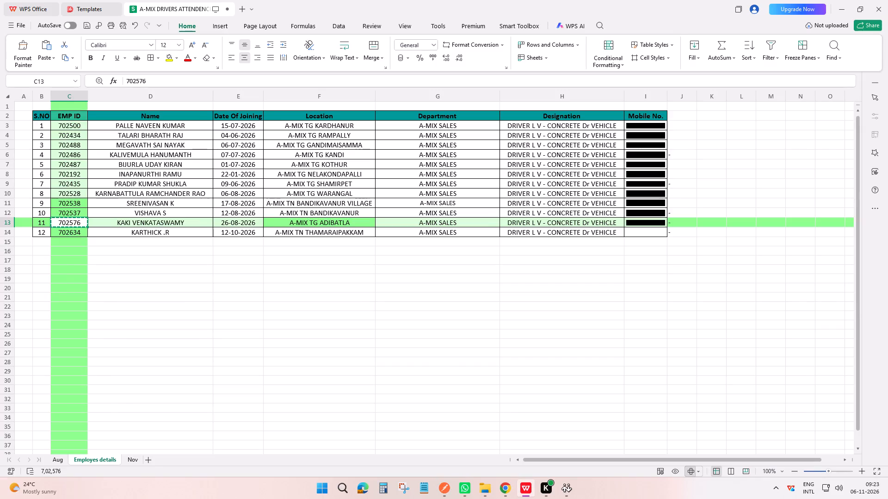
pyautogui.click(126, 461)
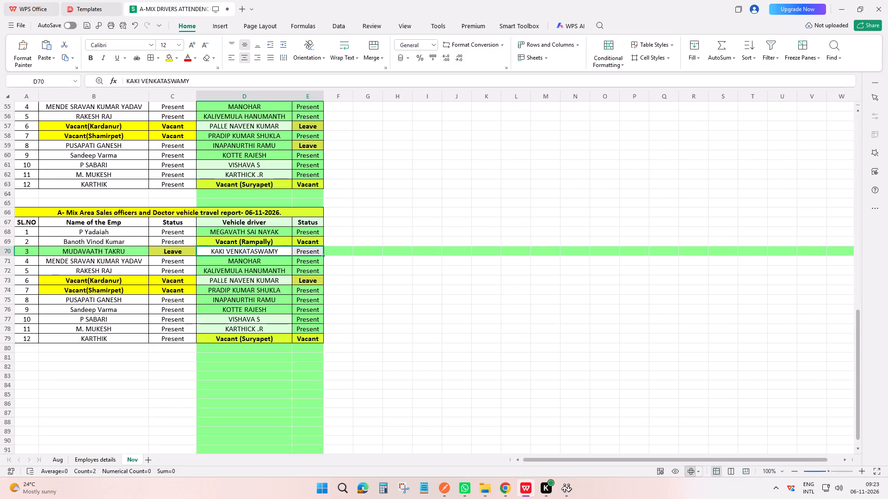
pyautogui.click(308, 263)
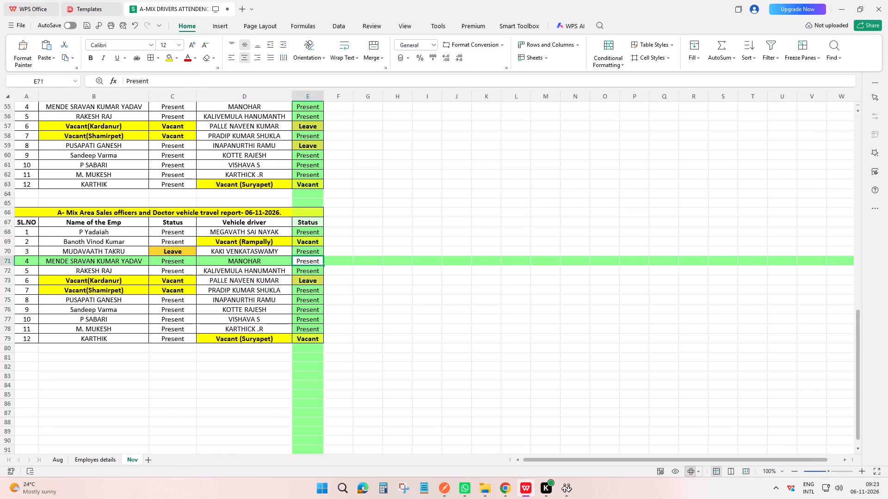
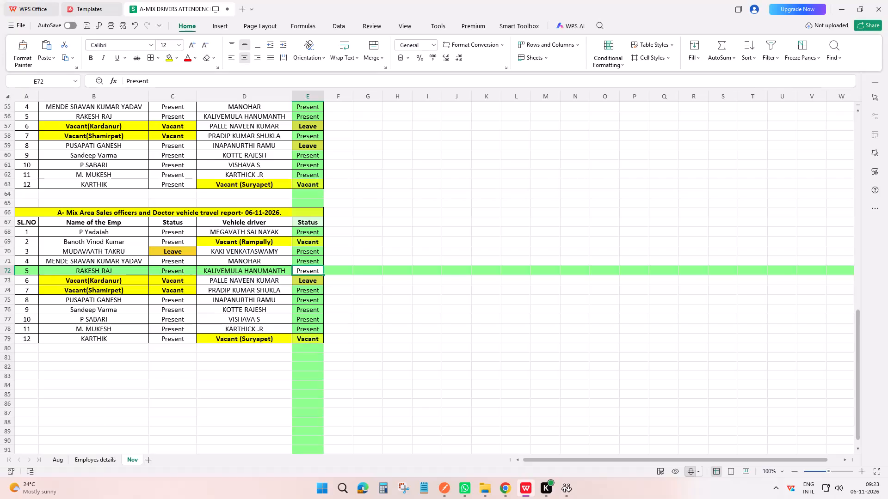
# Copy the EMP ID of the A-MIX TG KANDI driver from the Employes details sheet.
pyautogui.click(106, 457)
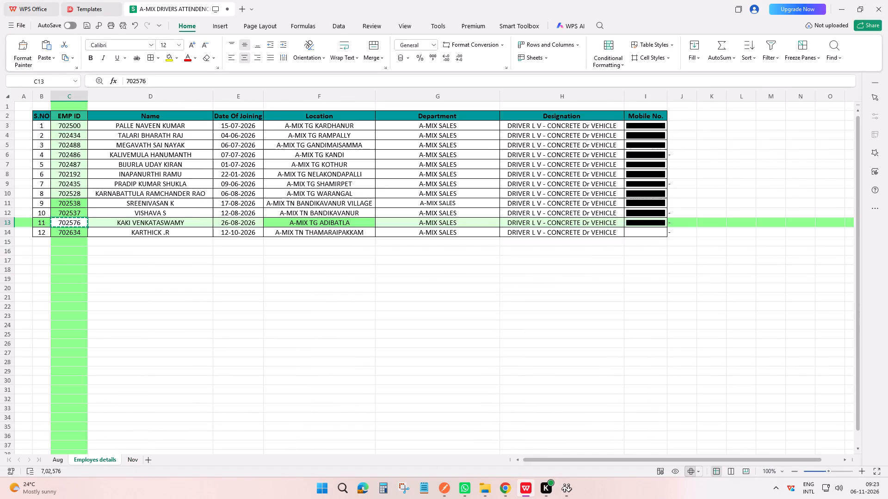
pyautogui.click(67, 152)
pyautogui.hotkey('ctrl', 'c')
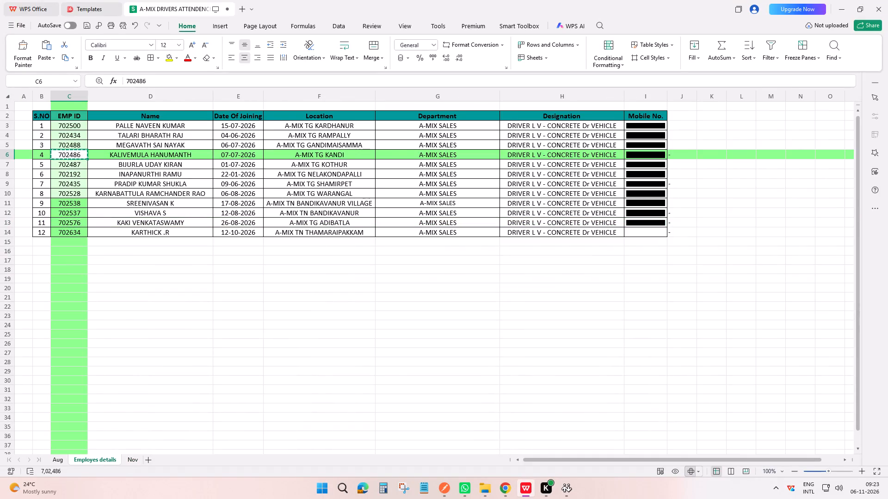
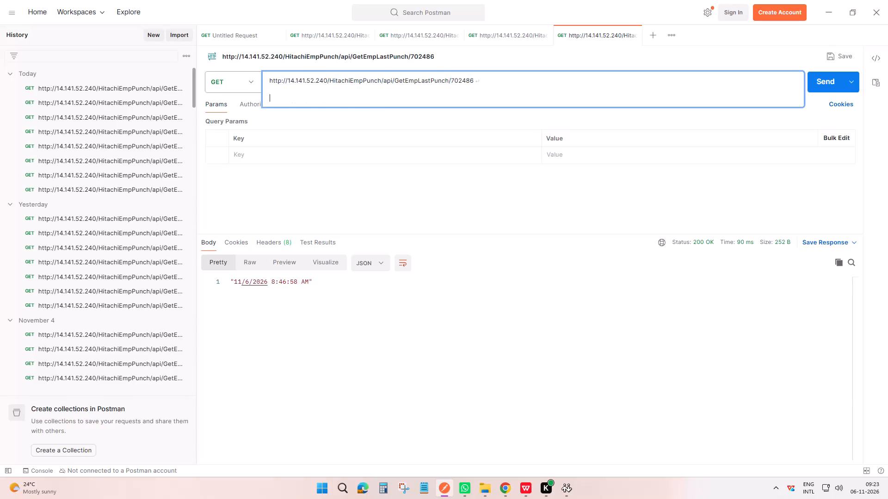
# Remove the trailing line break after the pasted EMP ID and send the GetEmpLastPunch request for the A-MIX TG KANDI driver.
pyautogui.press('BackSpace')
pyautogui.press('Return')
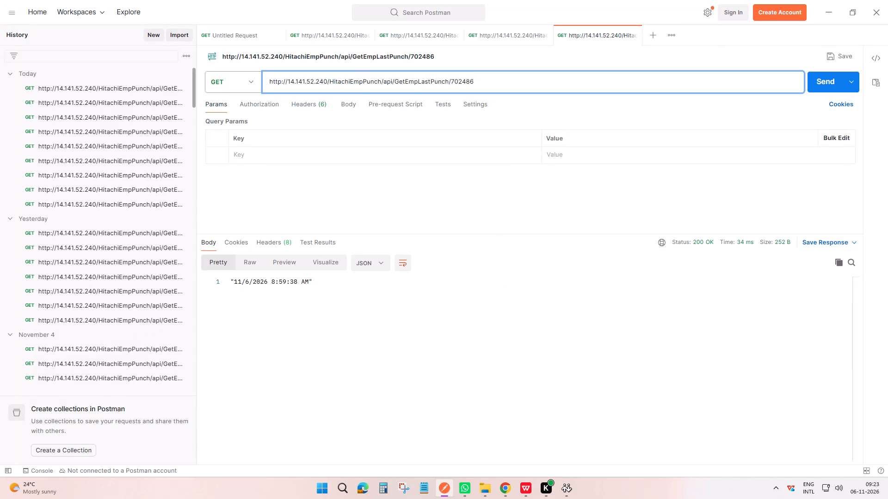
pyautogui.click(390, 302)
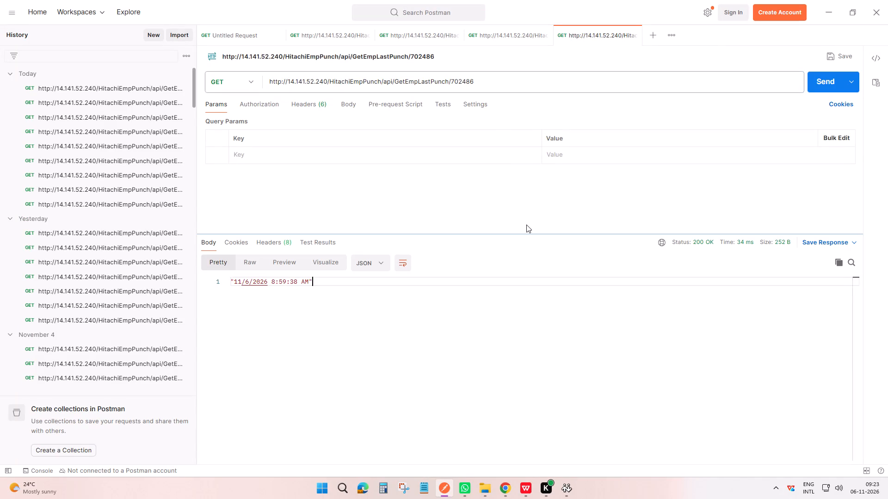
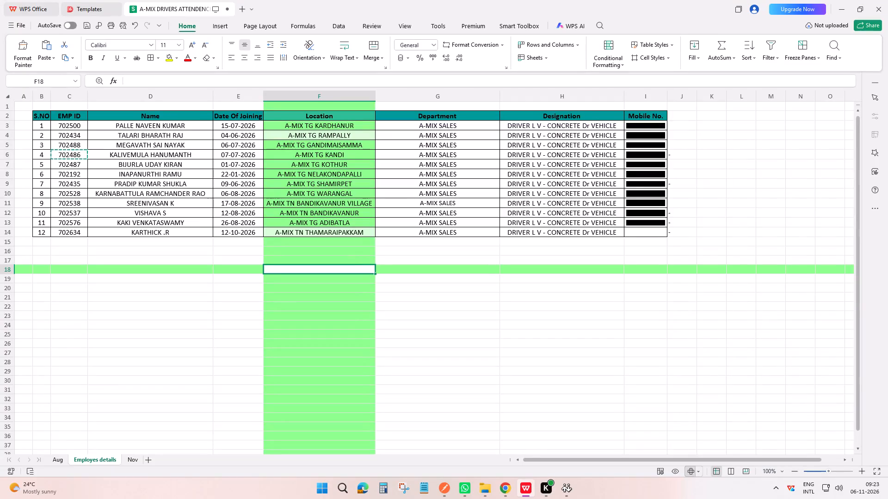
# Check the Nov sheet's driver rows, copy the A-MIX TG KARDHANUR driver's EMP ID and send GetEmpLastPunch with it in Postman.
pyautogui.click(169, 157)
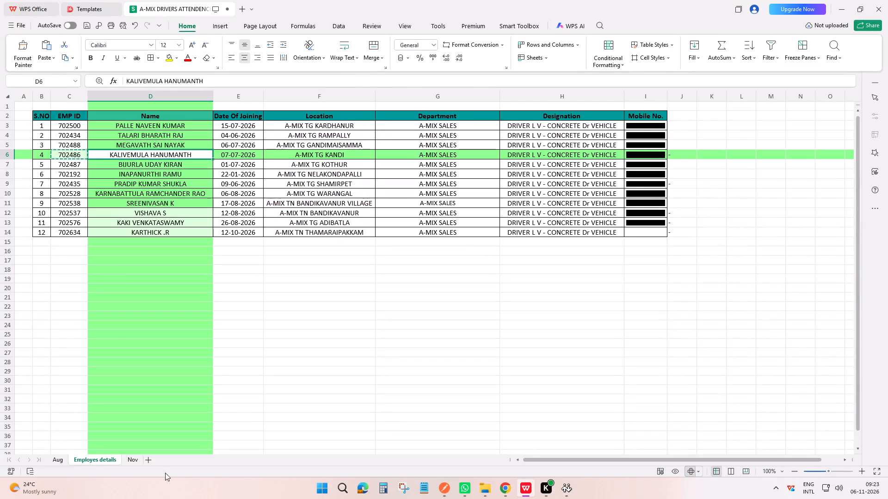
pyautogui.click(134, 460)
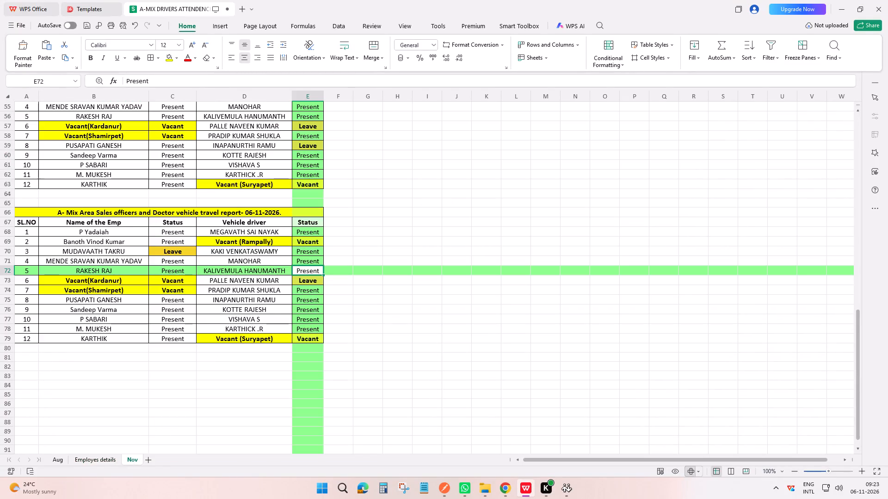
pyautogui.click(308, 283)
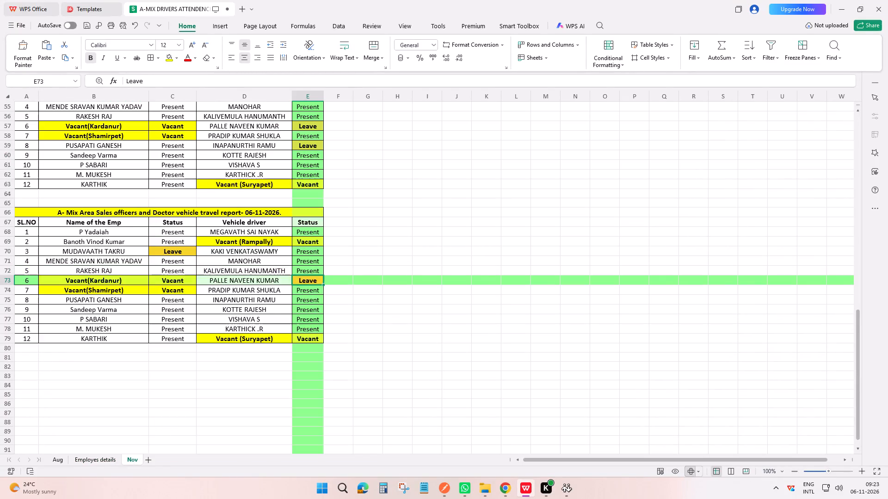
pyautogui.click(308, 293)
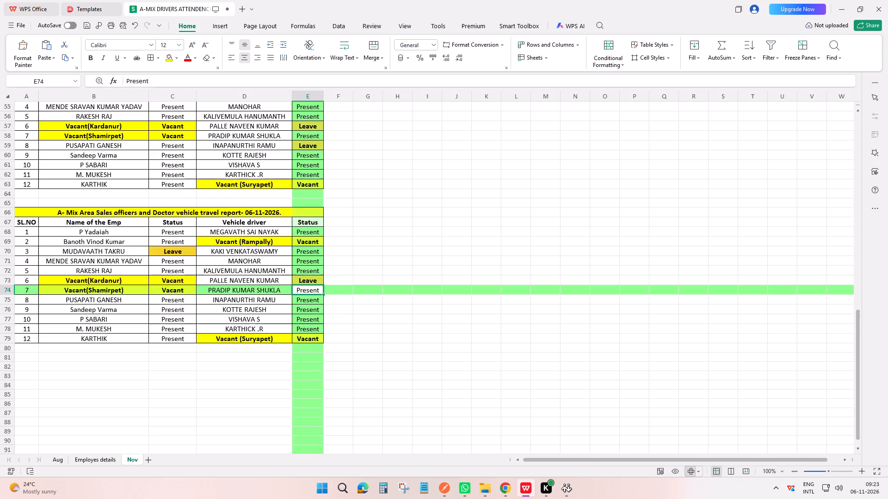
pyautogui.click(109, 459)
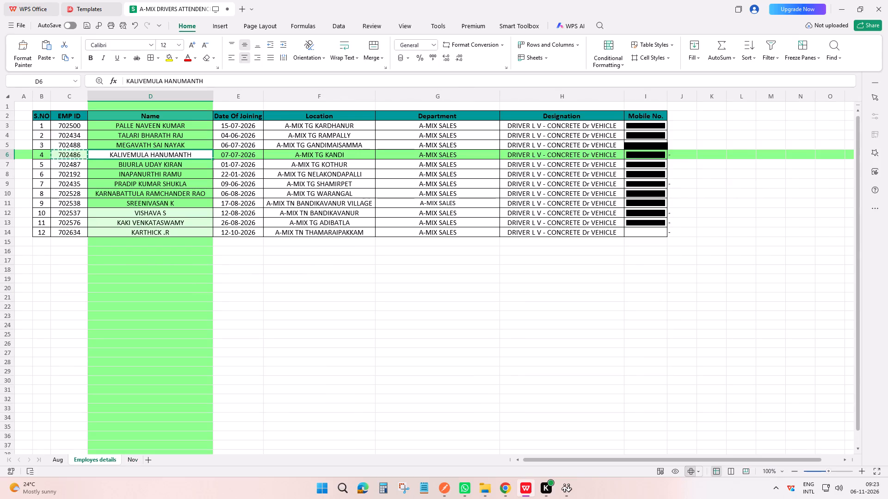
pyautogui.click(167, 154)
pyautogui.press('Escape')
pyautogui.click(80, 126)
pyautogui.hotkey('ctrl', 'c')
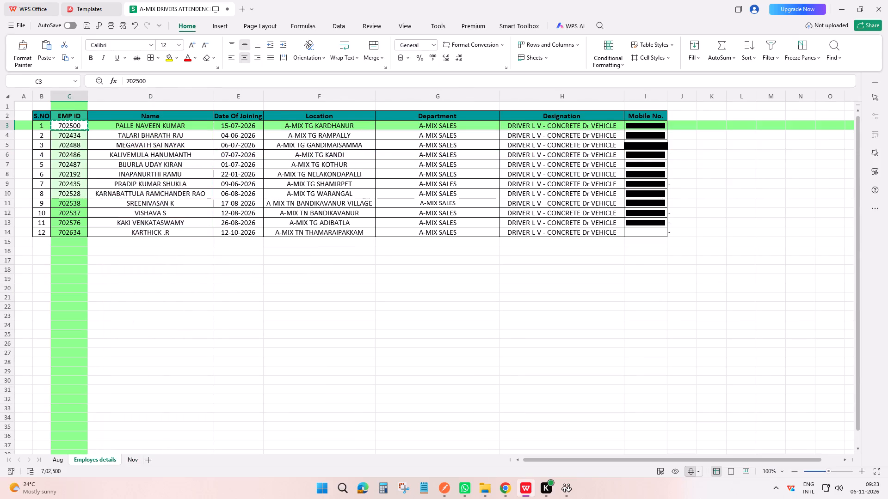
pyautogui.click(442, 484)
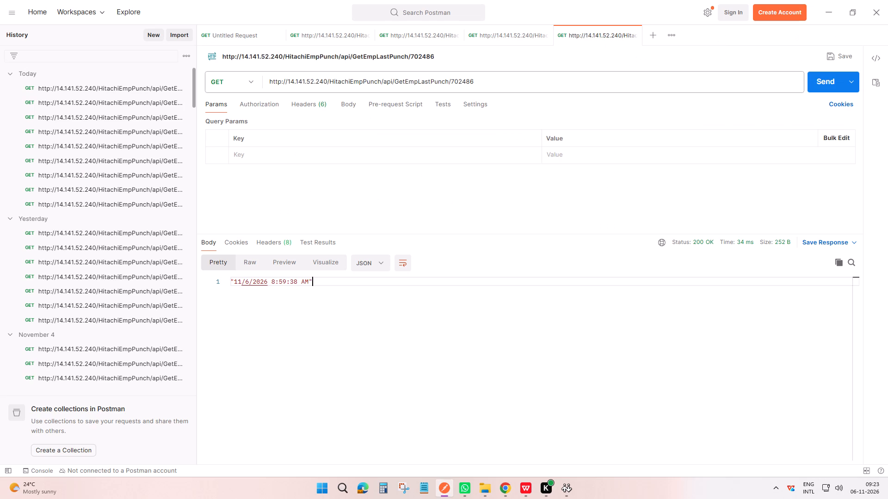
pyautogui.moveTo(506, 79); pyautogui.dragTo(451, 80)
pyautogui.hotkey('ctrl', 'v')
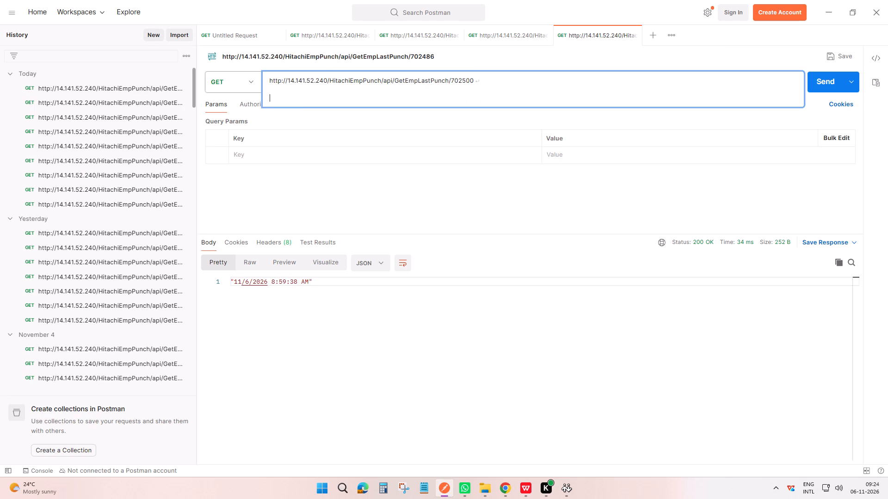
pyautogui.press('BackSpace')
pyautogui.press('Return')
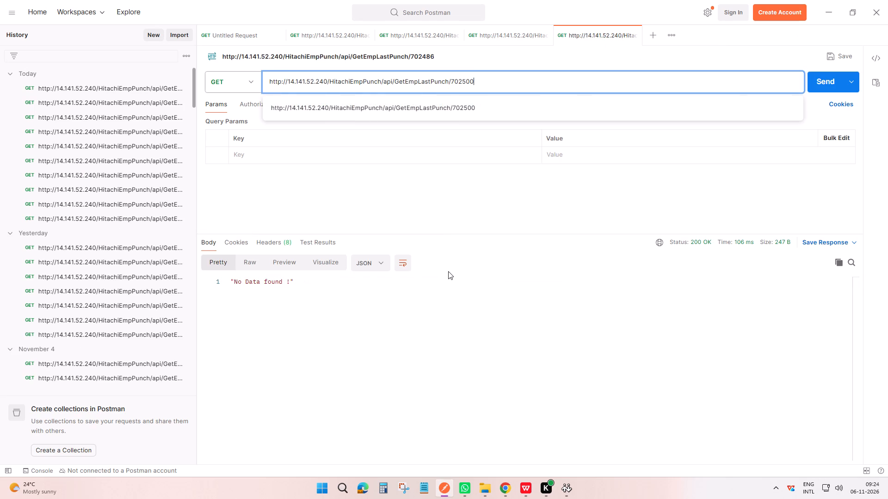
# Copy the A-MIX TG SHAMIRPET driver's EMP ID from the Employes details sheet and send GetEmpLastPunch with it in Postman.
pyautogui.click(523, 491)
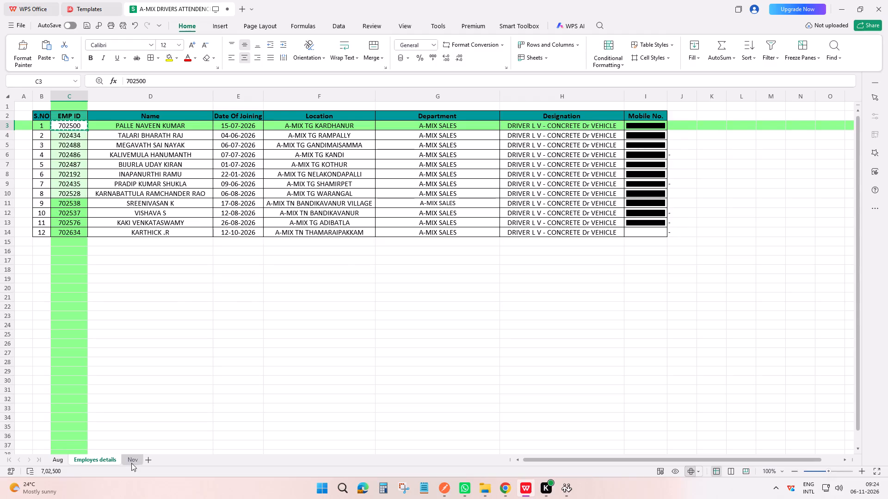
pyautogui.click(136, 460)
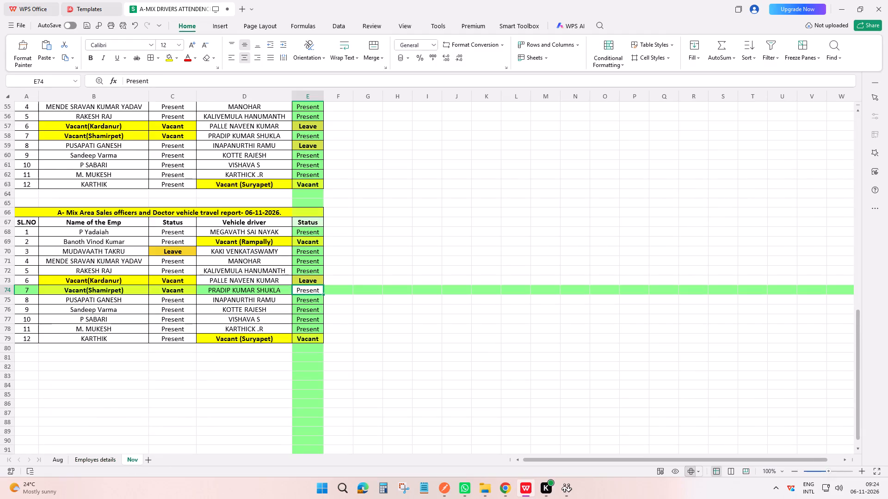
pyautogui.click(105, 458)
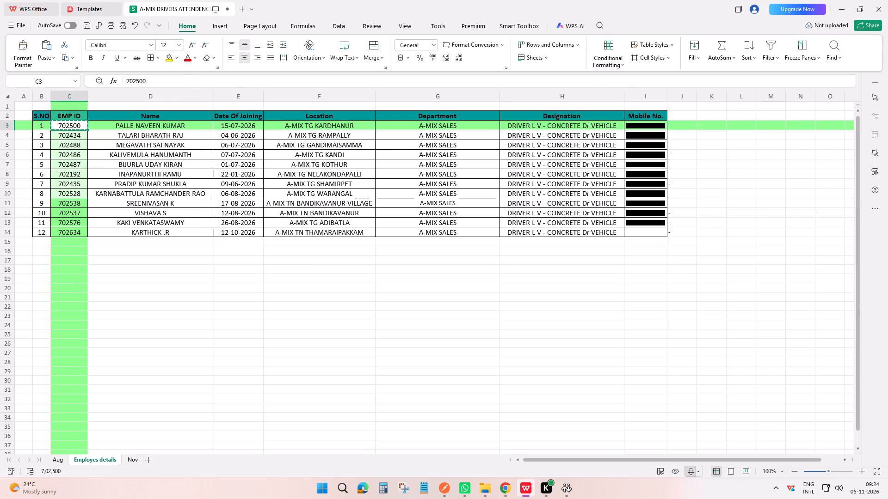
pyautogui.click(111, 171)
pyautogui.click(75, 166)
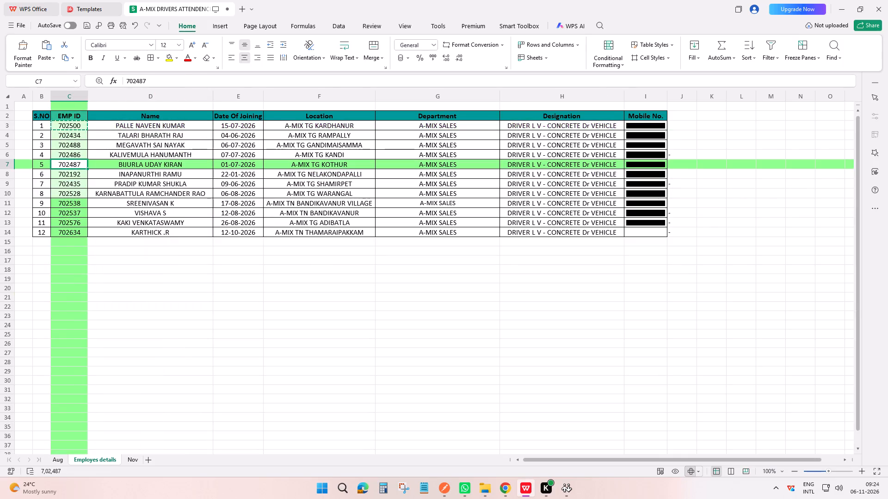
pyautogui.click(81, 183)
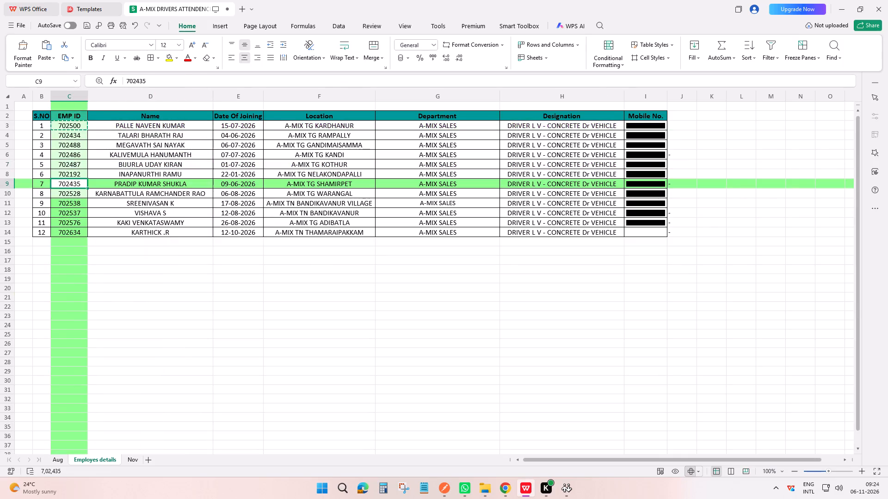
pyautogui.hotkey('ctrl', 'c')
pyautogui.hotkey('alt', 'Tab')
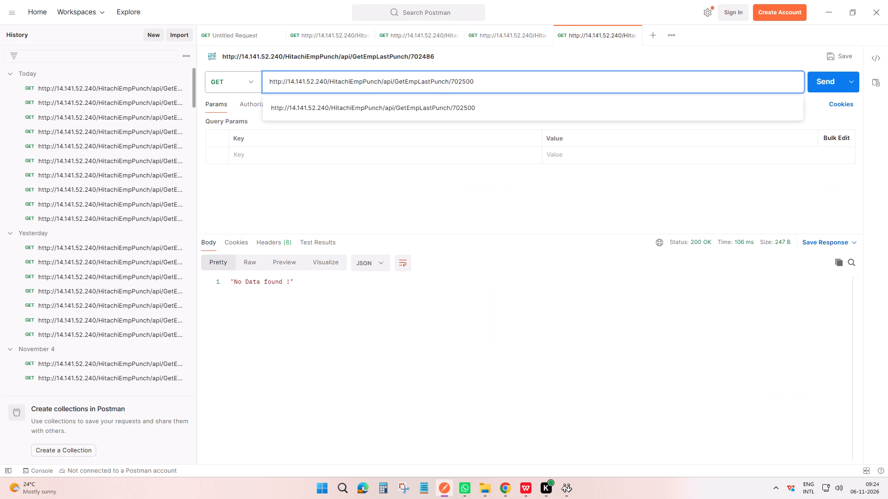
pyautogui.moveTo(483, 83); pyautogui.dragTo(450, 83)
pyautogui.hotkey('ctrl', 'v')
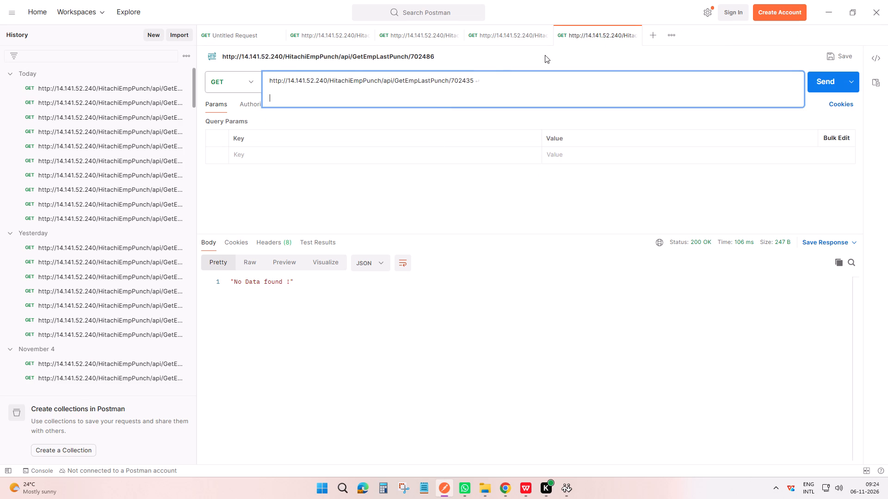
pyautogui.press('BackSpace')
pyautogui.press('Return')
pyautogui.moveTo(337, 282); pyautogui.dragTo(244, 284)
pyautogui.click(402, 296)
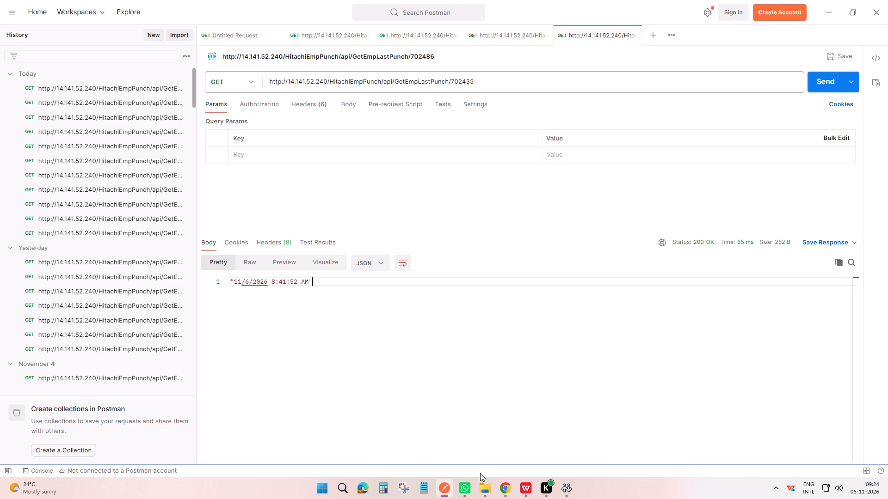
# Back in the WPS workbook's Nov sheet, review the vehicle driver statuses for SL.NO 7 to 11 in the 06-11-2026 report.
pyautogui.click(525, 492)
pyautogui.click(136, 459)
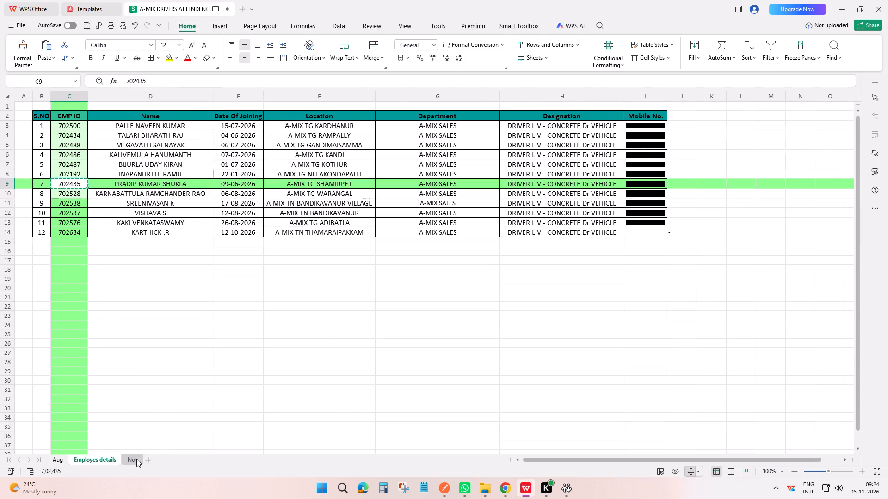
pyautogui.click(306, 304)
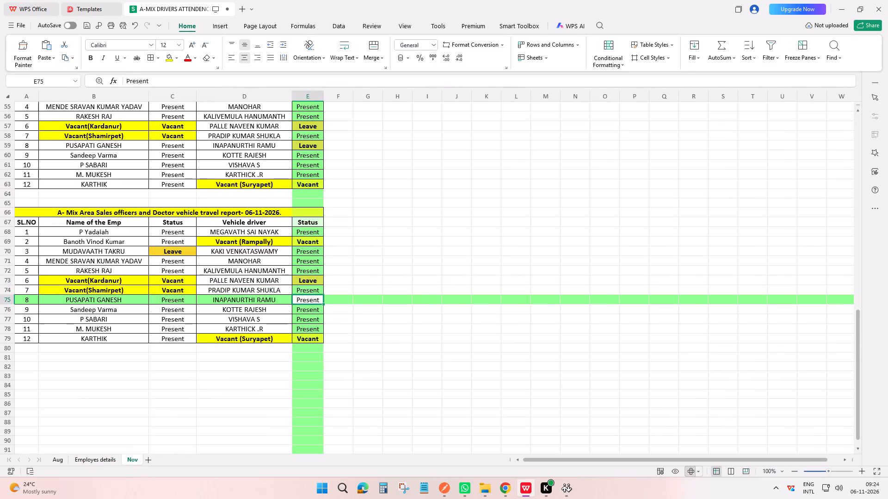
pyautogui.click(248, 306)
pyautogui.click(306, 309)
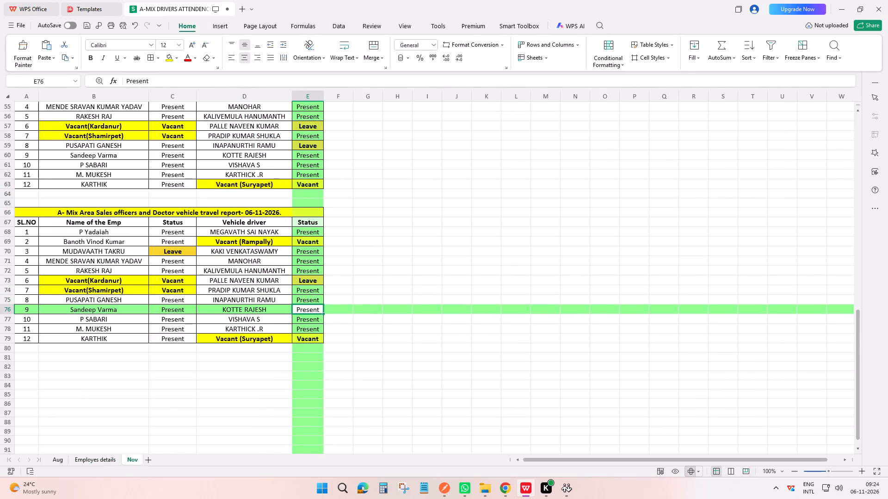
pyautogui.click(312, 322)
pyautogui.click(313, 330)
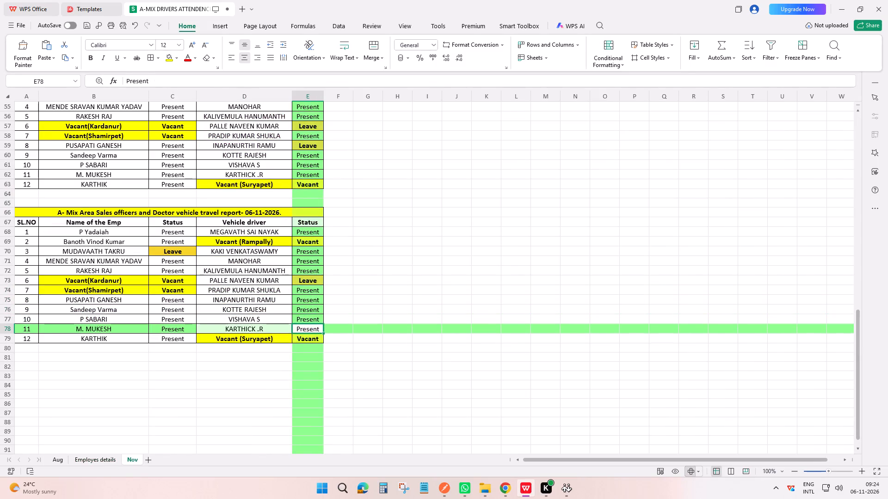
pyautogui.click(314, 292)
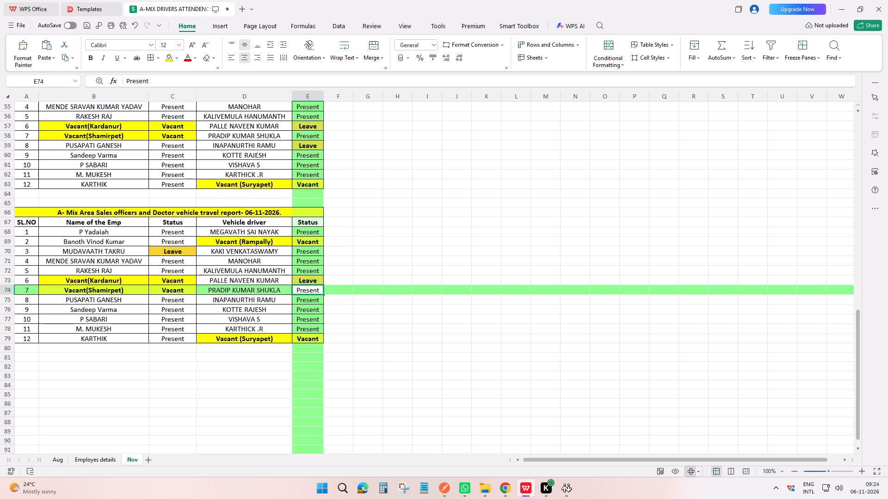
# Copy the complete 06-11-2026 travel report in the Nov sheet, from its title row through SL.NO 12.
pyautogui.click(365, 275)
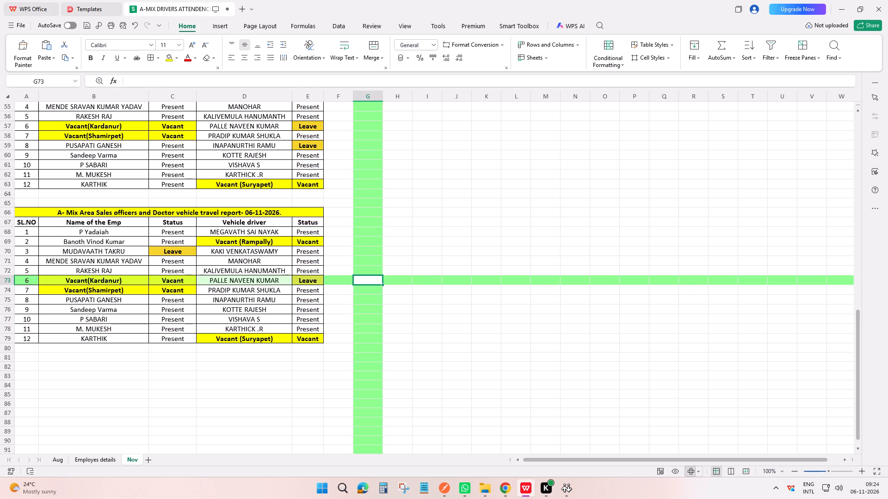
pyautogui.moveTo(110, 342); pyautogui.dragTo(190, 337)
pyautogui.click(239, 331)
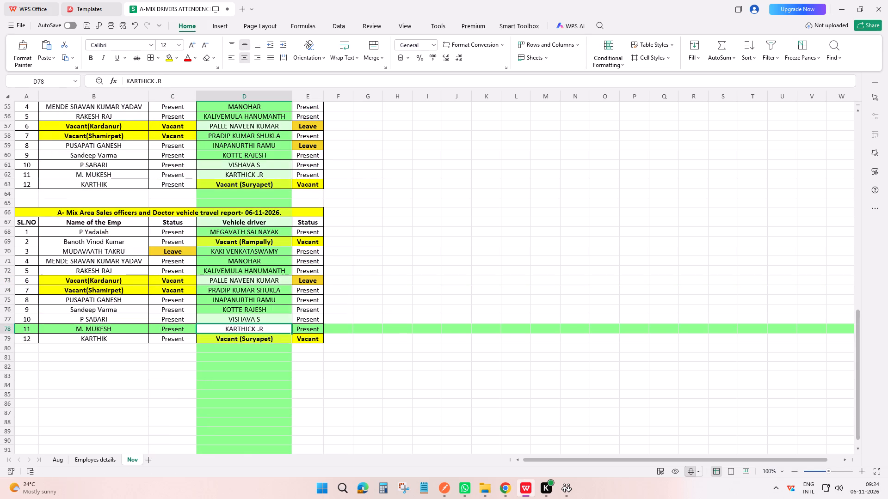
pyautogui.scroll(1, 282, 293)
pyautogui.click(282, 291)
pyautogui.moveTo(215, 242); pyautogui.dragTo(216, 251)
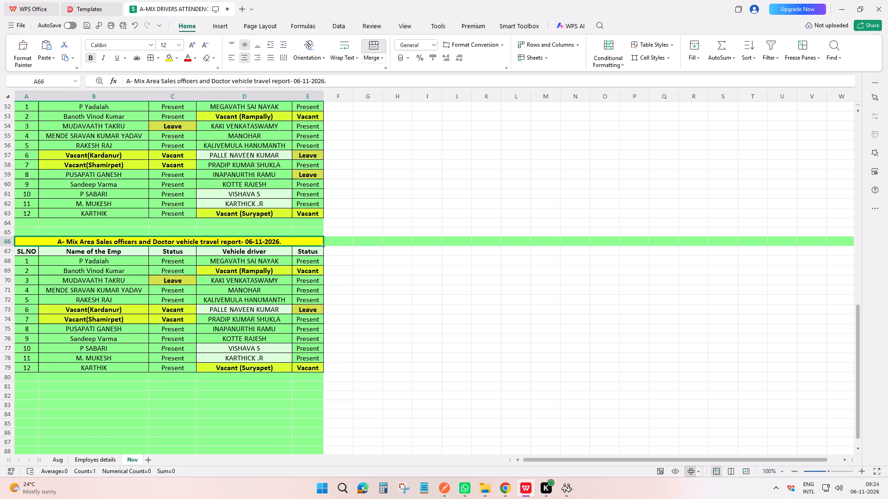
pyautogui.moveTo(216, 251); pyautogui.dragTo(220, 367)
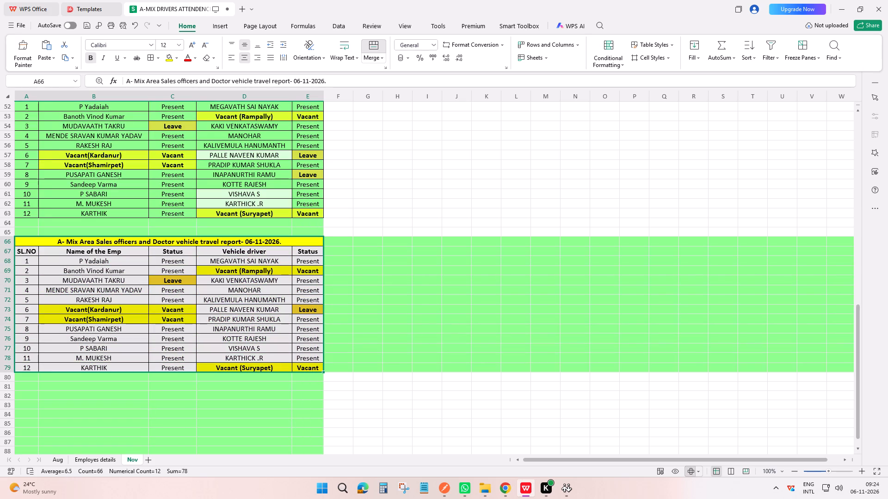
pyautogui.hotkey('ctrl', 'c')
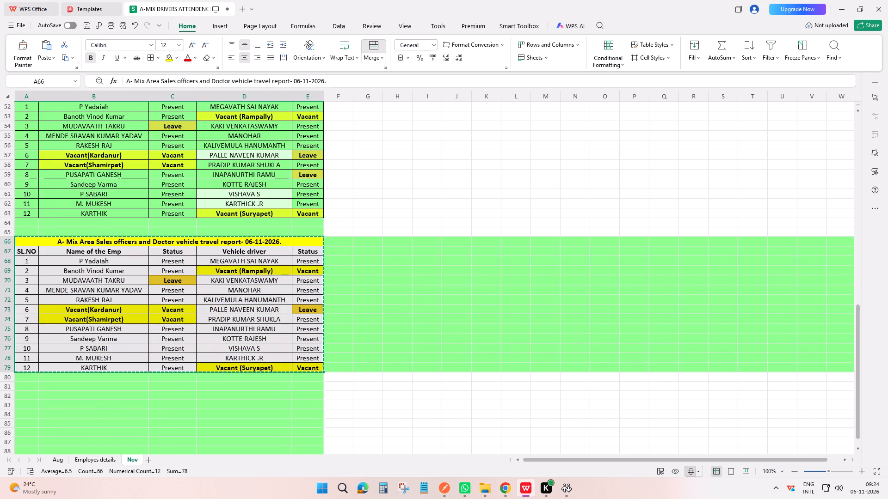
# Switch from the attendance workbook to Postman with the report copied.
pyautogui.hotkey('alt', 'Tab')
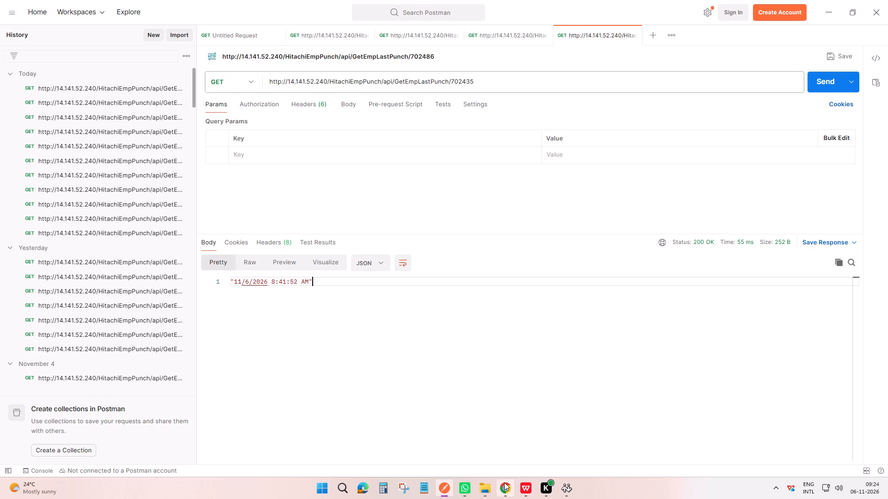
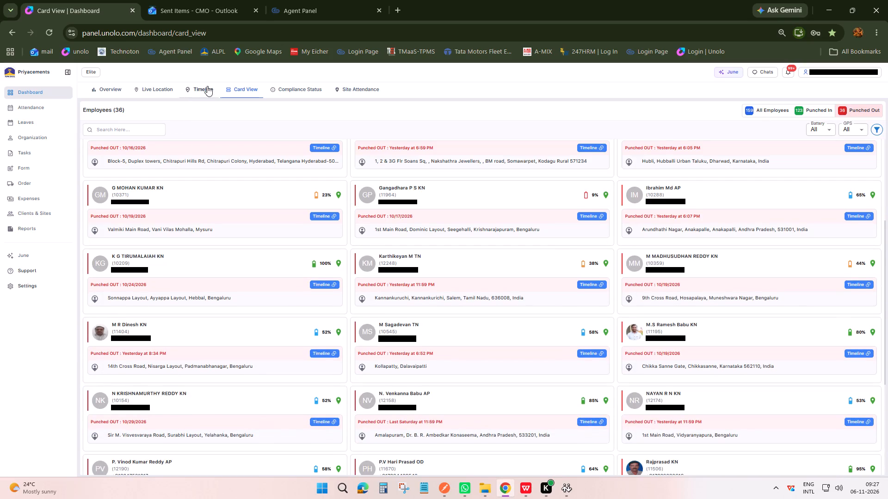
# Switch to Unolo's Card View in Chrome and review the punched-out employees' cards down to the end of the list.
pyautogui.click(549, 114)
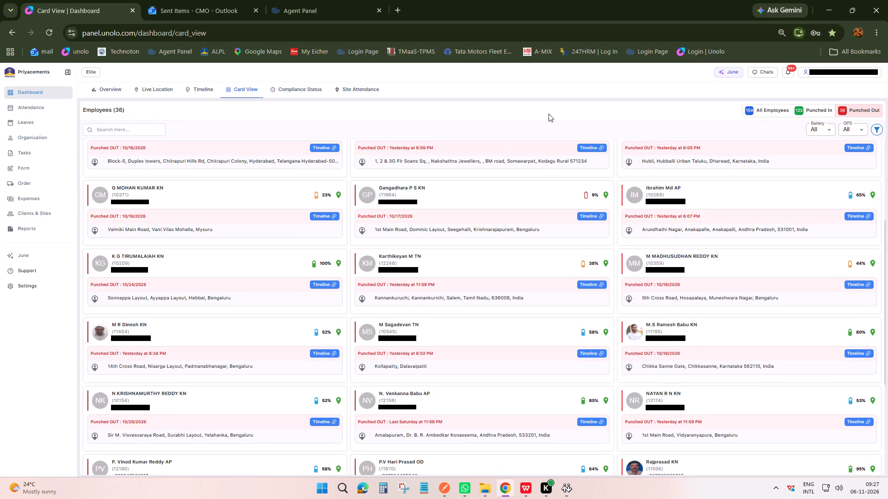
pyautogui.click(619, 97)
pyautogui.scroll(-16, 519, 201)
pyautogui.scroll(-6, 549, 329)
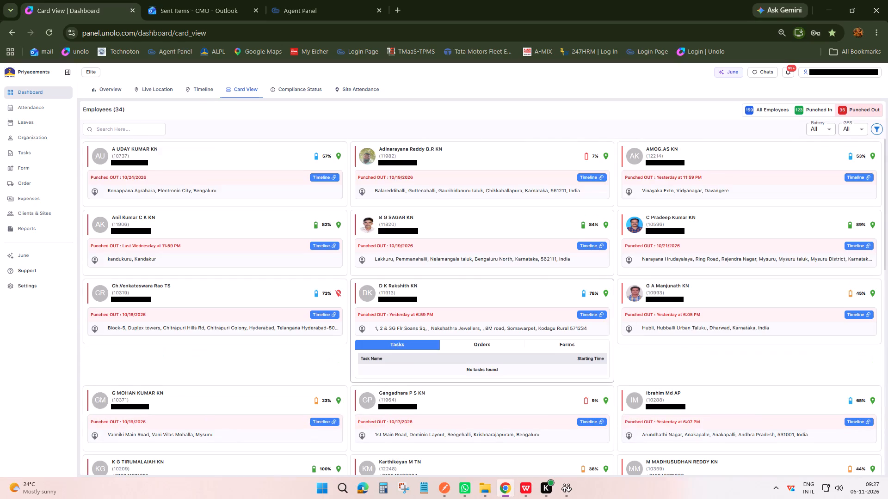
pyautogui.scroll(-15, 546, 324)
pyautogui.scroll(-6, 527, 300)
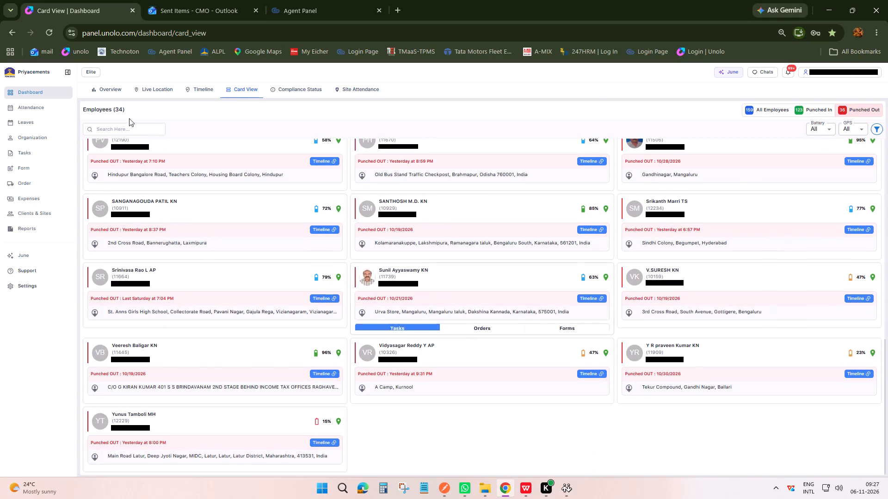
pyautogui.click(104, 132)
pyautogui.click(498, 110)
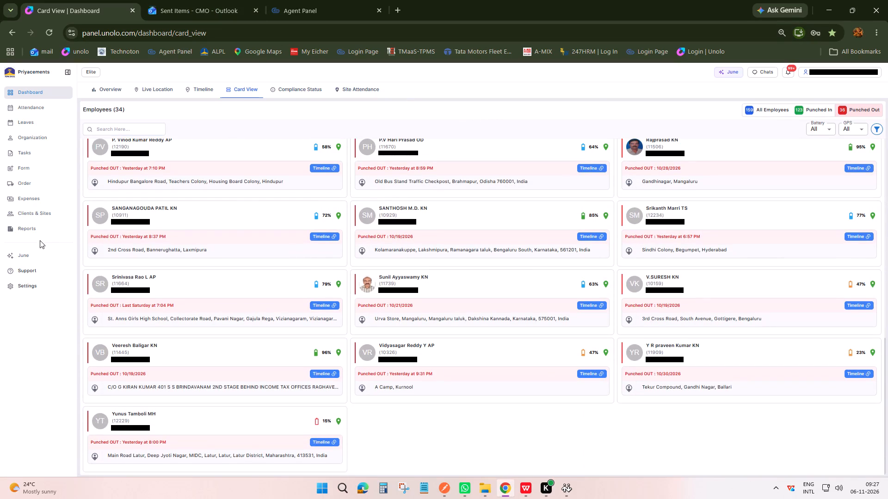
# Generate and download the Attendance Details : Detail 1 custom report from the ATTENDANCE FINAL folder as Excel, dated between 05-11-2026 and 05-11-2026.
pyautogui.click(37, 228)
pyautogui.click(245, 93)
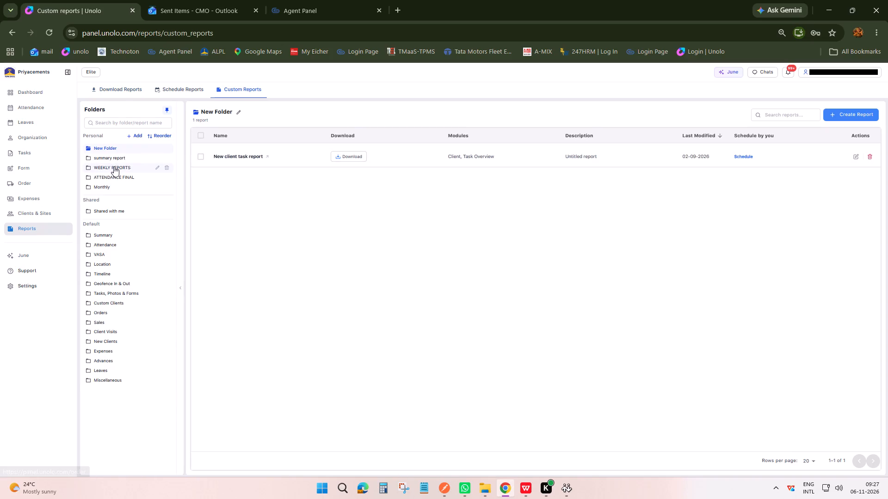
pyautogui.click(118, 171)
pyautogui.click(119, 175)
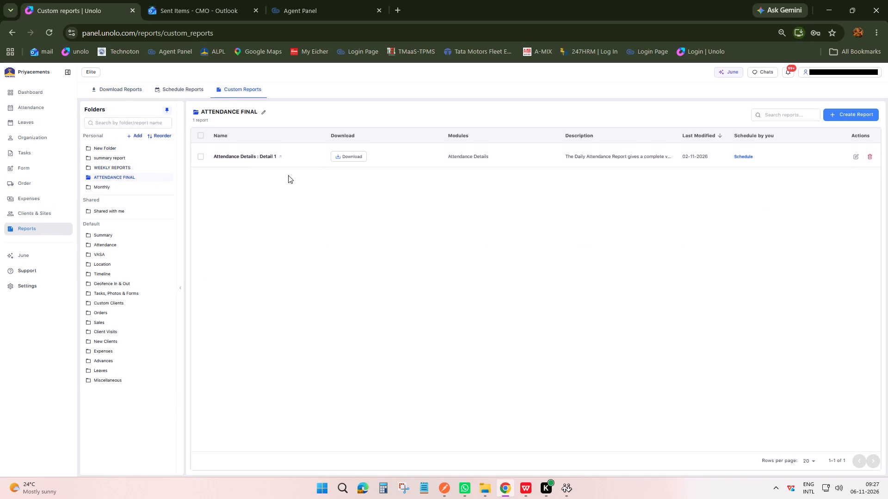
pyautogui.click(346, 157)
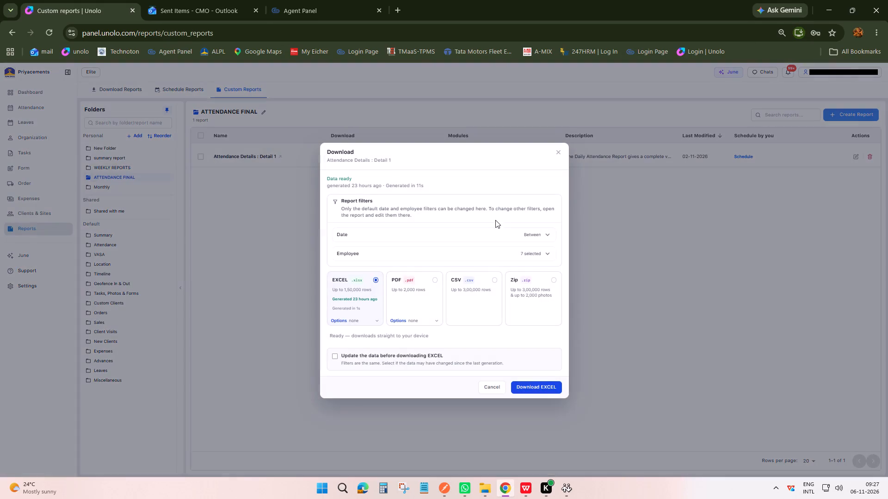
pyautogui.click(545, 235)
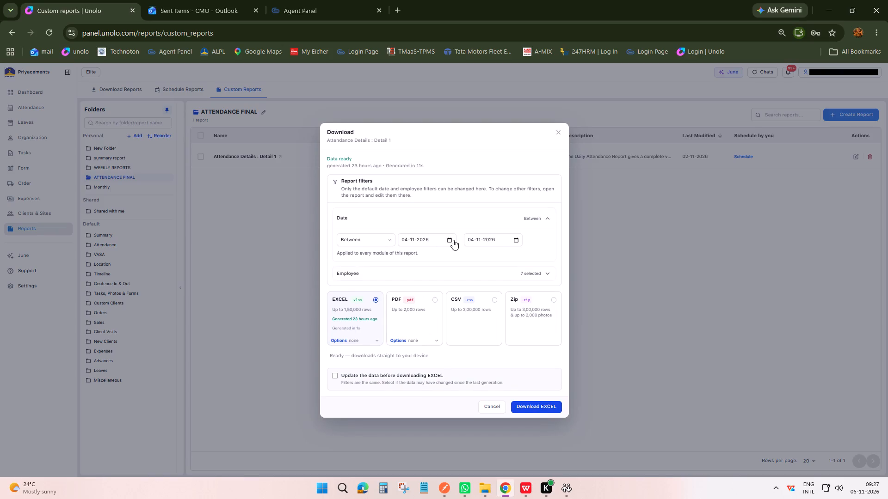
pyautogui.click(453, 240)
pyautogui.click(432, 285)
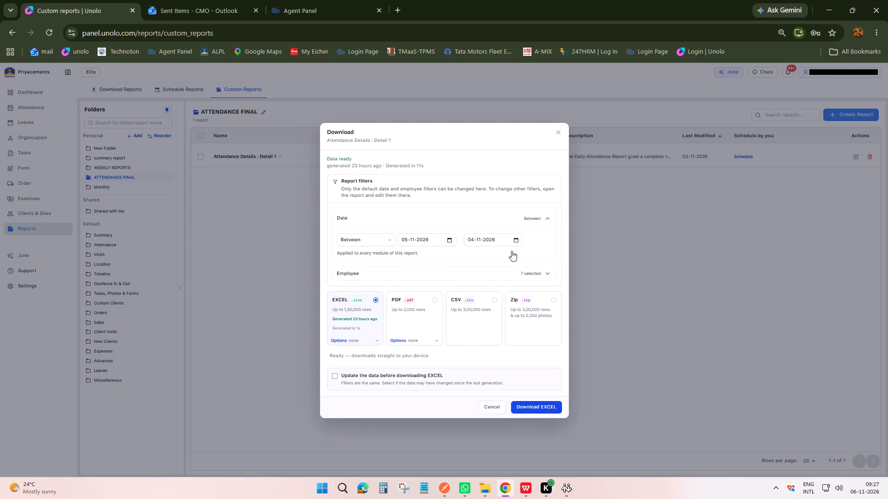
pyautogui.click(514, 249)
pyautogui.click(499, 296)
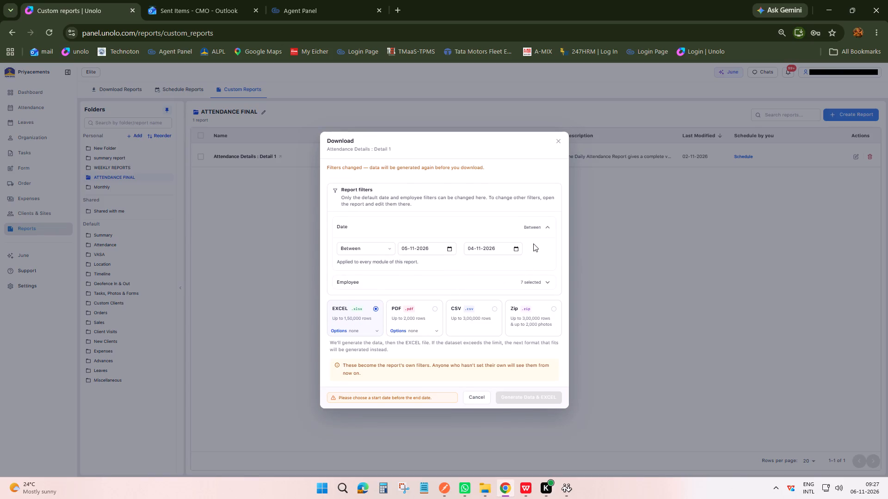
pyautogui.click(538, 399)
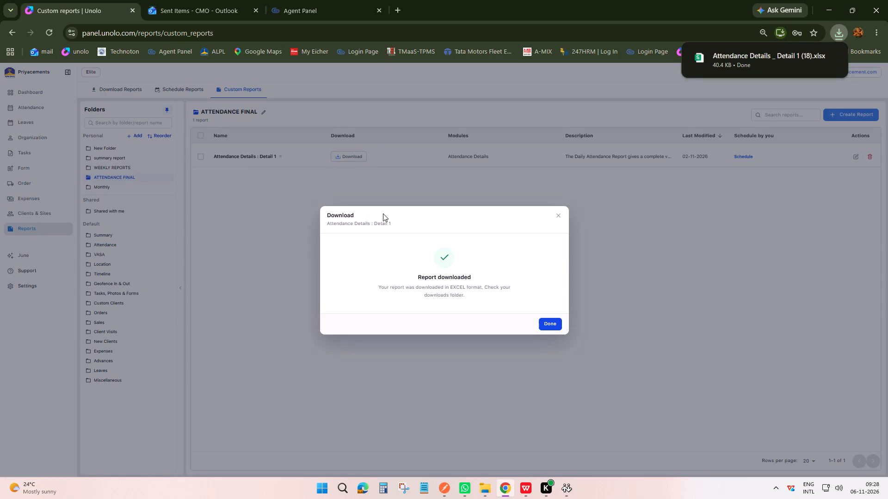
# Open the downloaded attendance report in WPS and examine its punch-in, punch-out, attendance status and overtime columns across the first rows.
pyautogui.click(759, 60)
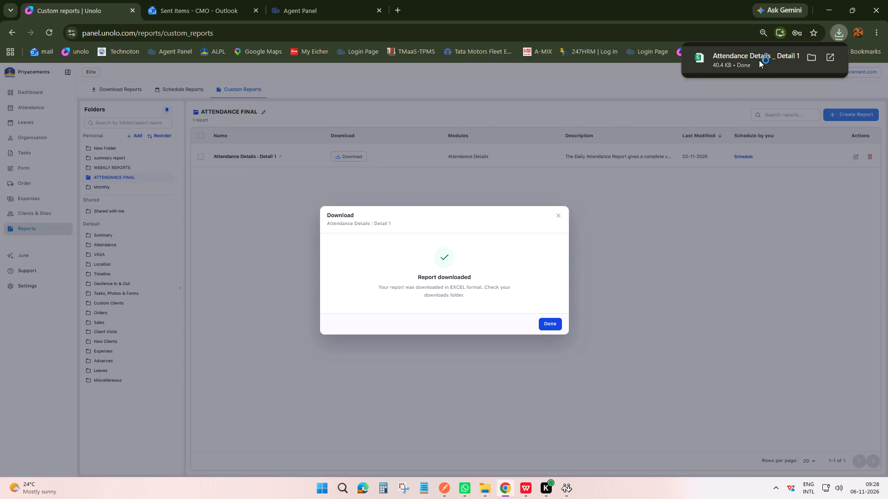
pyautogui.scroll(2, 309, 306)
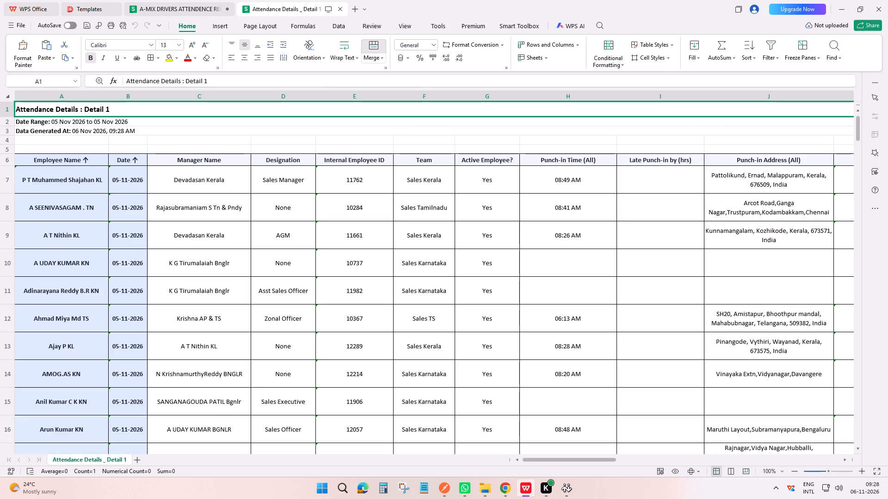
pyautogui.scroll(3, 347, 251)
pyautogui.click(327, 240)
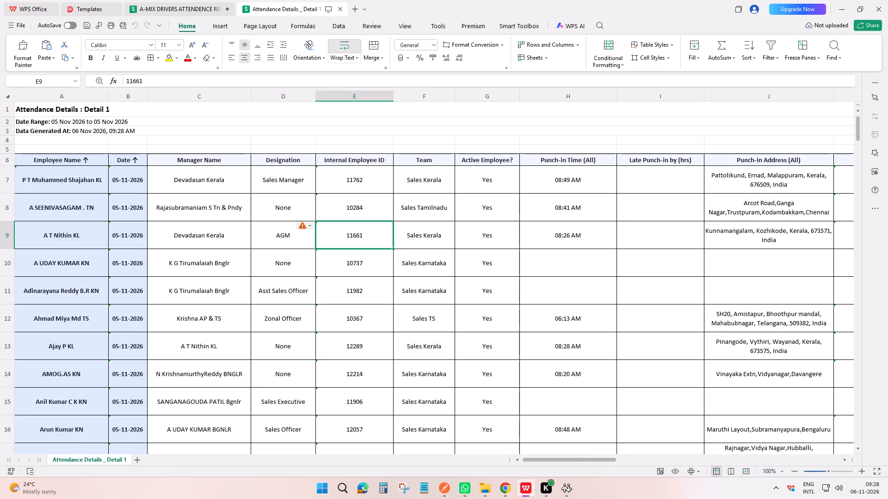
pyautogui.moveTo(575, 459); pyautogui.dragTo(730, 453)
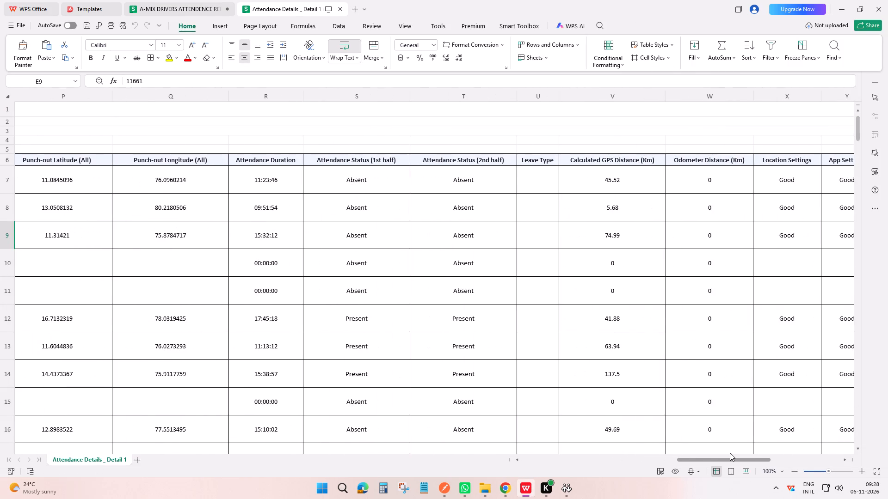
pyautogui.moveTo(730, 453); pyautogui.dragTo(647, 447)
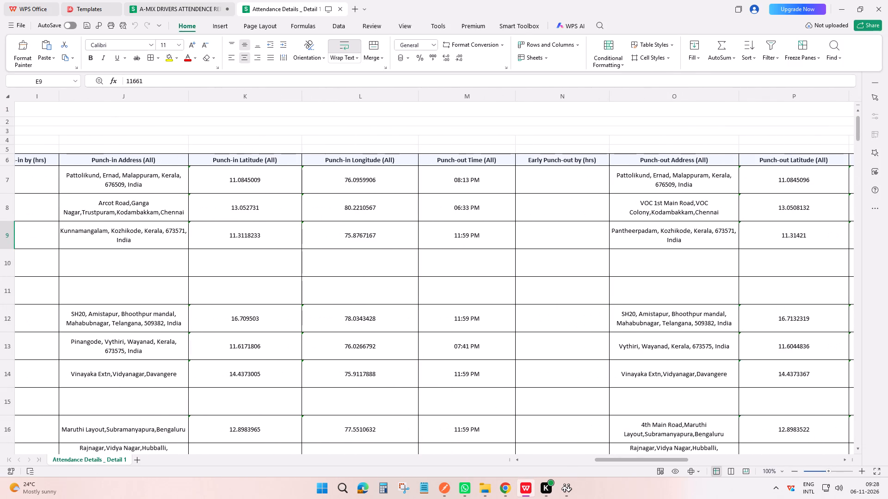
pyautogui.moveTo(560, 235); pyautogui.dragTo(559, 356)
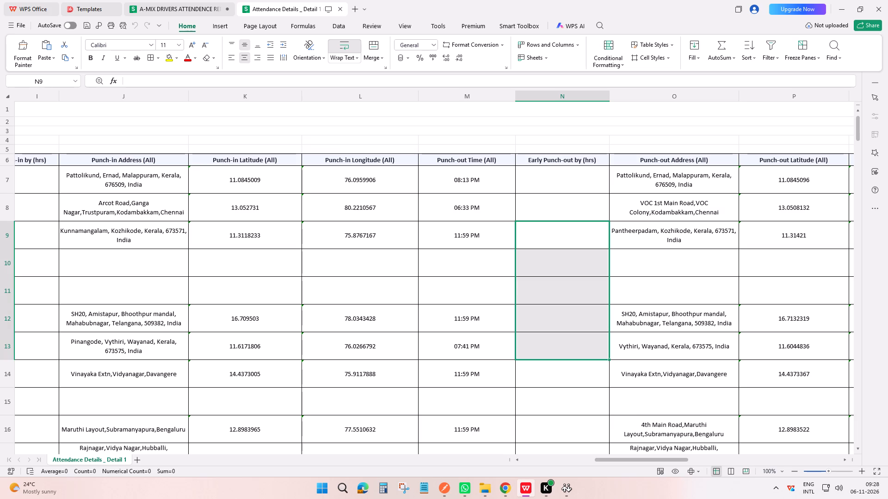
pyautogui.moveTo(656, 459); pyautogui.dragTo(681, 461)
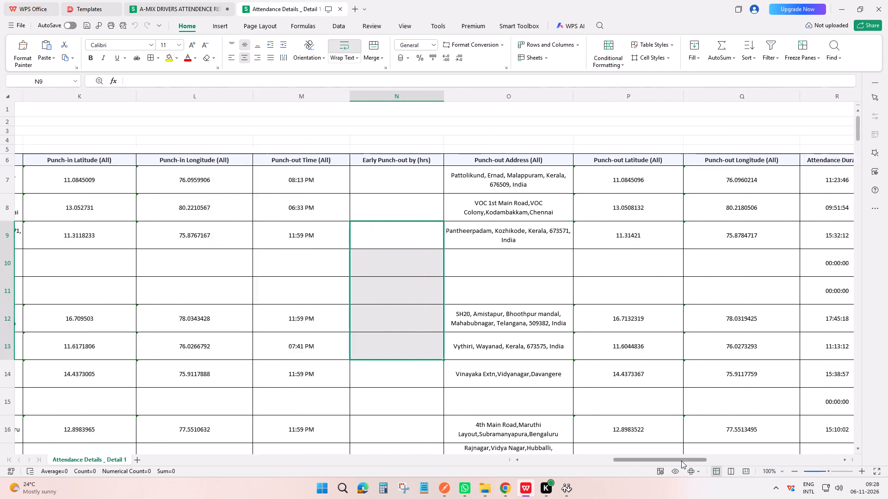
pyautogui.moveTo(681, 461); pyautogui.dragTo(650, 470)
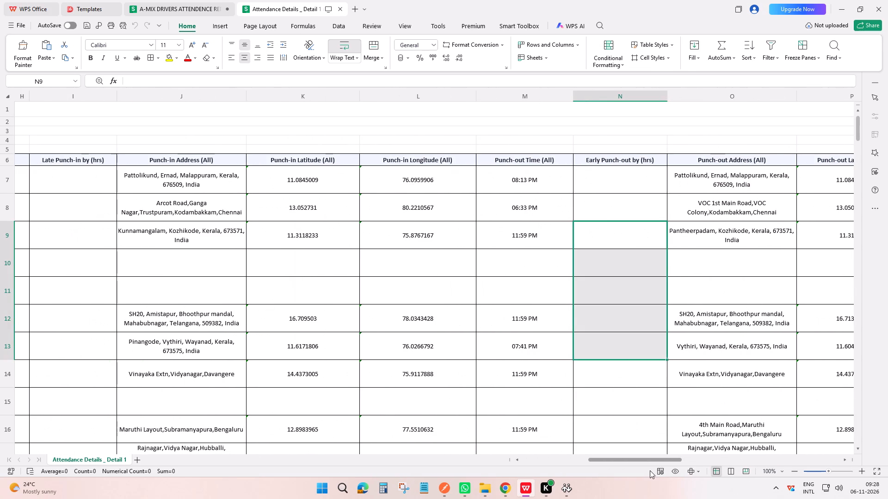
pyautogui.moveTo(650, 470); pyautogui.dragTo(621, 475)
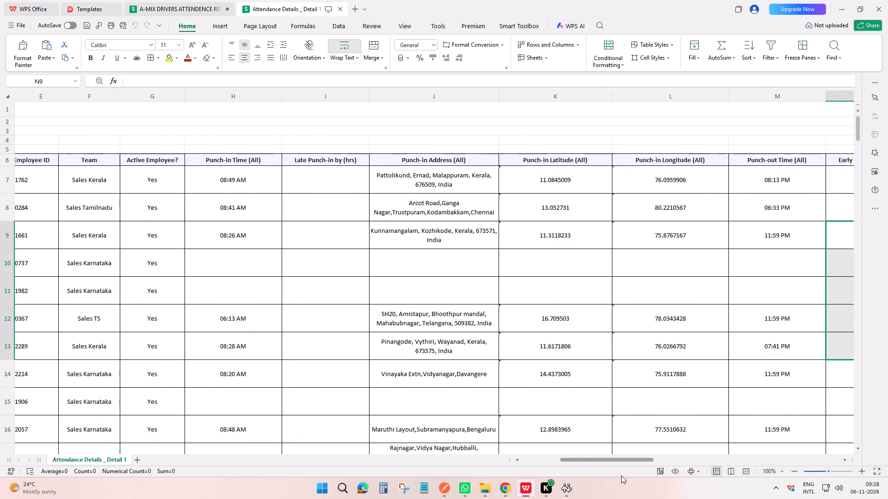
pyautogui.moveTo(621, 475); pyautogui.dragTo(578, 483)
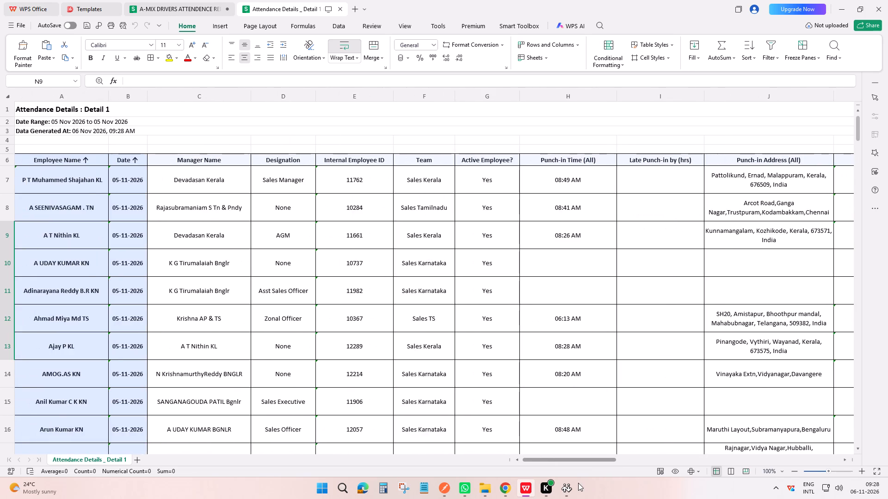
pyautogui.moveTo(578, 483); pyautogui.dragTo(721, 463)
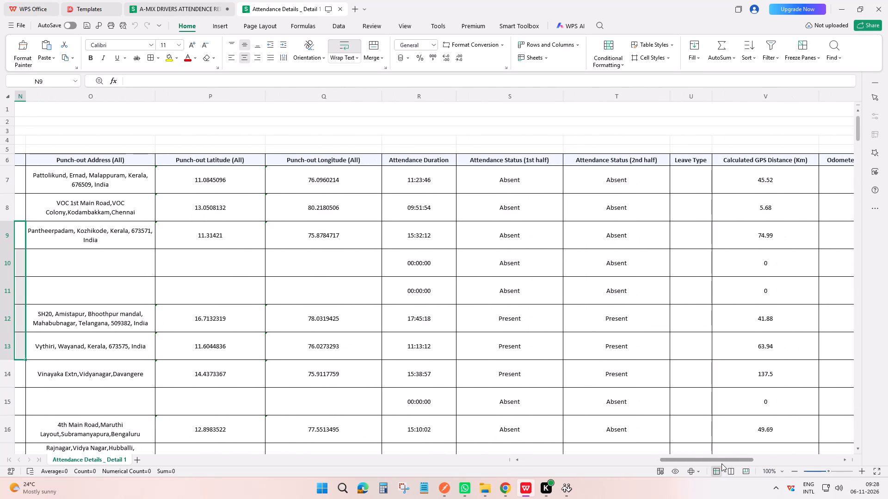
pyautogui.moveTo(721, 463); pyautogui.dragTo(750, 468)
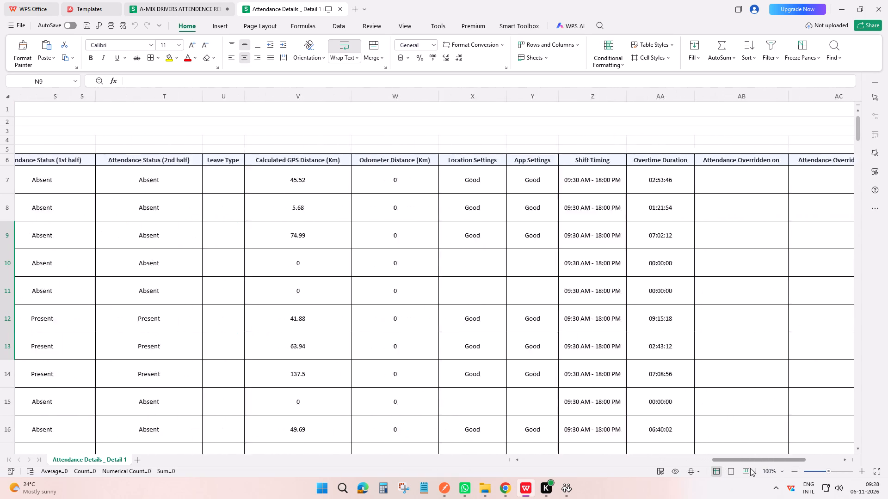
pyautogui.moveTo(750, 468); pyautogui.dragTo(656, 471)
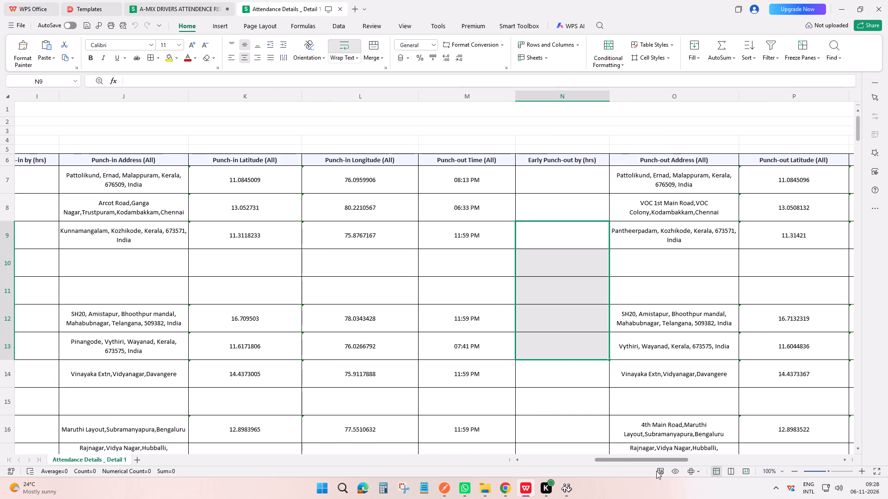
pyautogui.moveTo(656, 471); pyautogui.dragTo(597, 477)
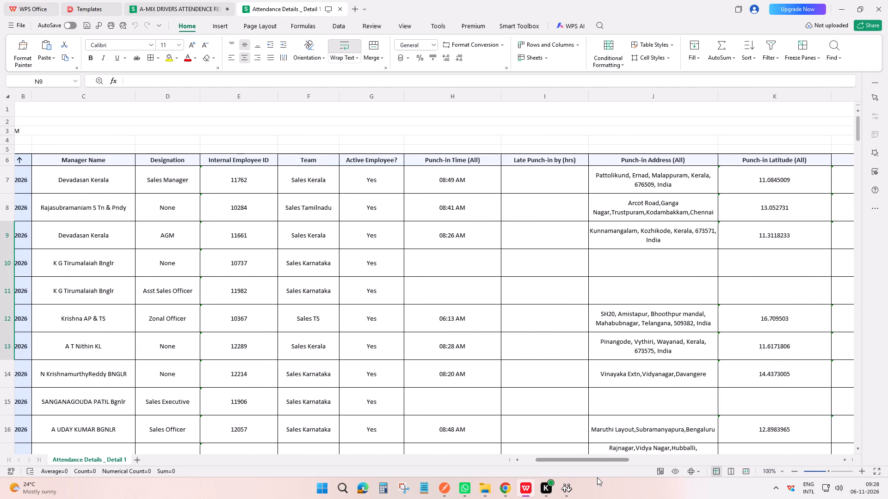
pyautogui.moveTo(597, 477); pyautogui.dragTo(585, 479)
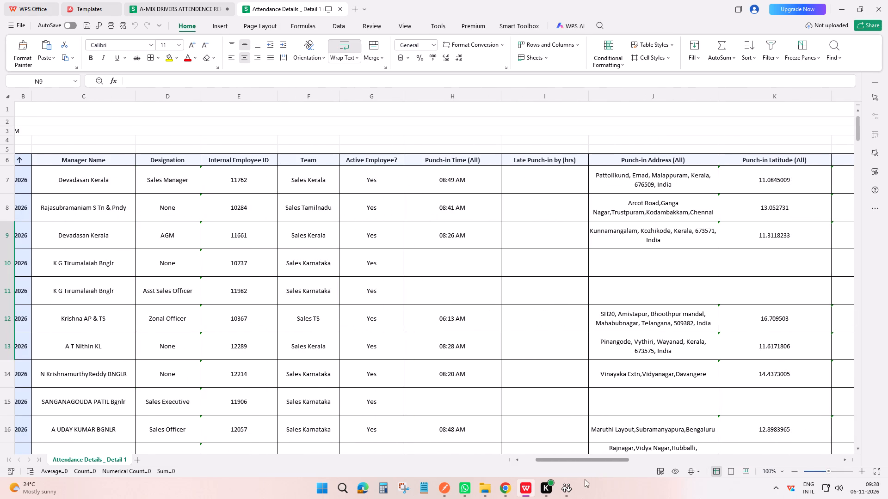
pyautogui.moveTo(585, 479); pyautogui.dragTo(618, 478)
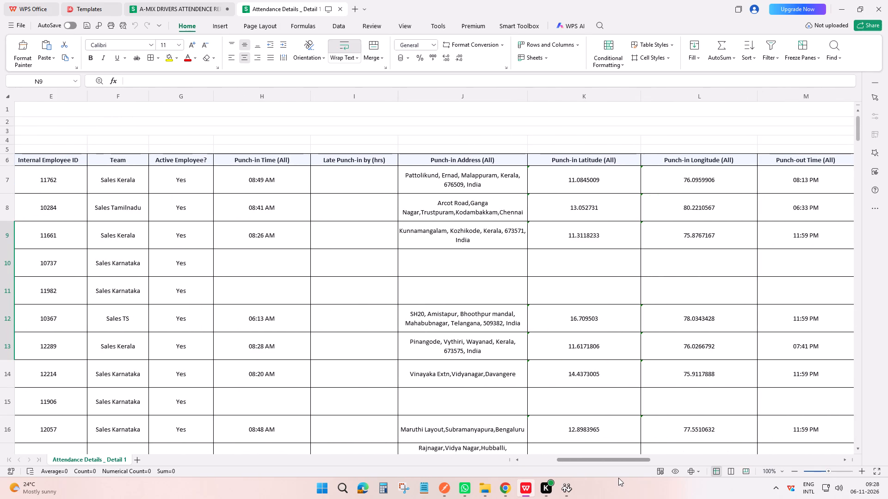
pyautogui.moveTo(618, 478); pyautogui.dragTo(664, 473)
# Examine the Early Punch-out by (hrs) column and the adjacent punch-out times and addresses from row 7 down past row 160.
pyautogui.moveTo(502, 175); pyautogui.dragTo(502, 266)
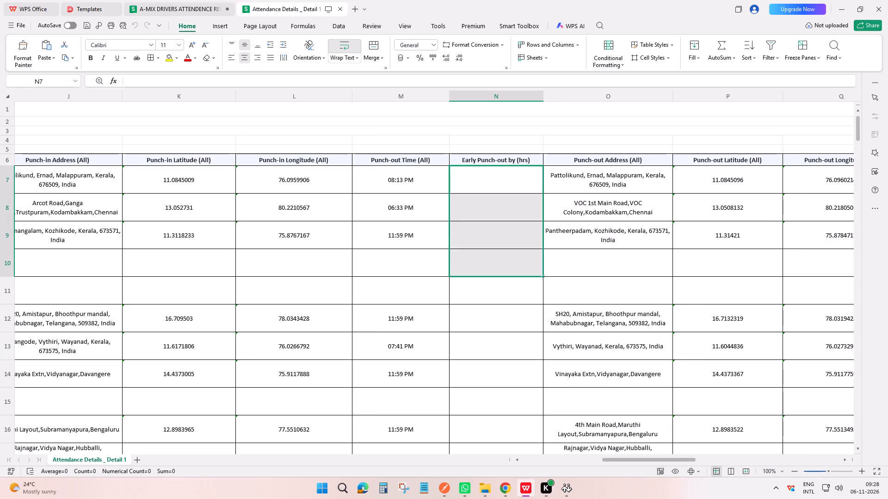
pyautogui.press('Down')
pyautogui.press('Down')
pyautogui.press('Down')
pyautogui.press('Down')
pyautogui.press('Down')
pyautogui.press('Down')
pyautogui.press('Down')
pyautogui.press('Down')
pyautogui.press('Down')
pyautogui.press('Down')
pyautogui.press('Down')
pyautogui.press('Down')
pyautogui.press('Down')
pyautogui.press('Down')
pyautogui.press('Down')
pyautogui.press('Down')
pyautogui.press('Down')
pyautogui.press('Down')
pyautogui.press('Down')
pyautogui.press('Down')
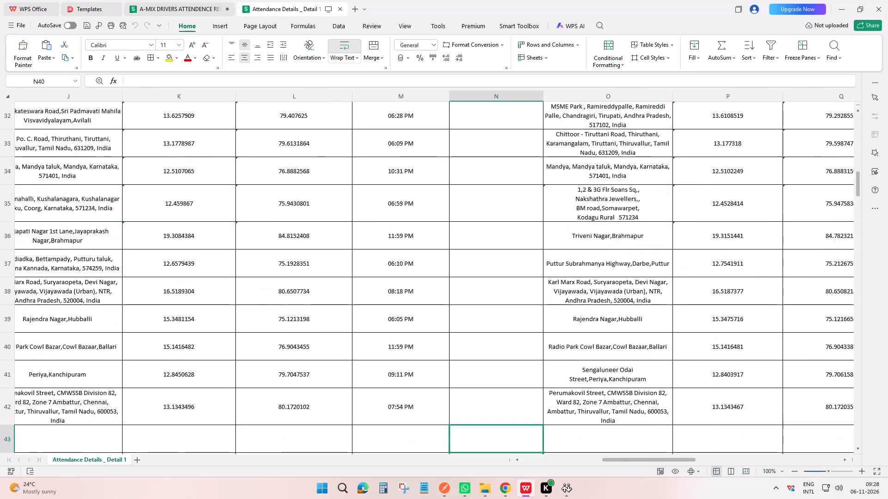
pyautogui.press('Down')
pyautogui.press('Down')
pyautogui.press('Down')
pyautogui.press('Down')
pyautogui.press('Down')
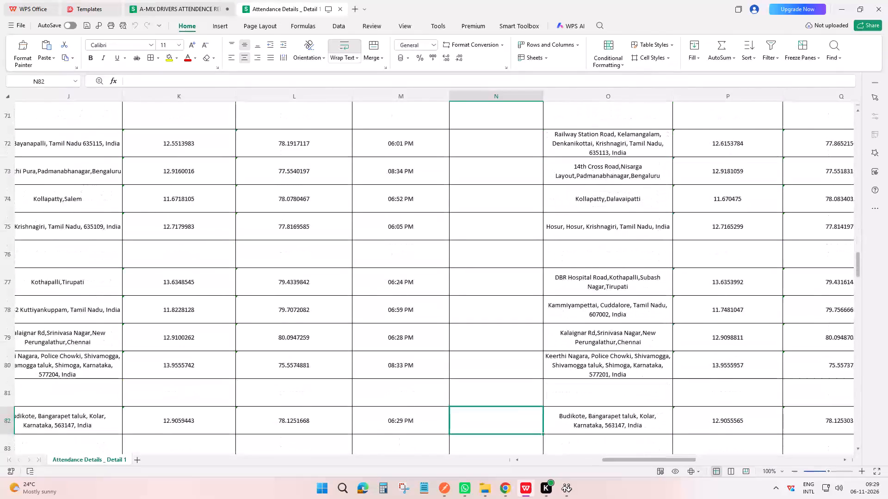
pyautogui.press('Down')
pyautogui.press('Down')
pyautogui.press('Down')
pyautogui.press('Down')
pyautogui.press('Down')
pyautogui.press('Down')
pyautogui.press('Down')
pyautogui.press('Down')
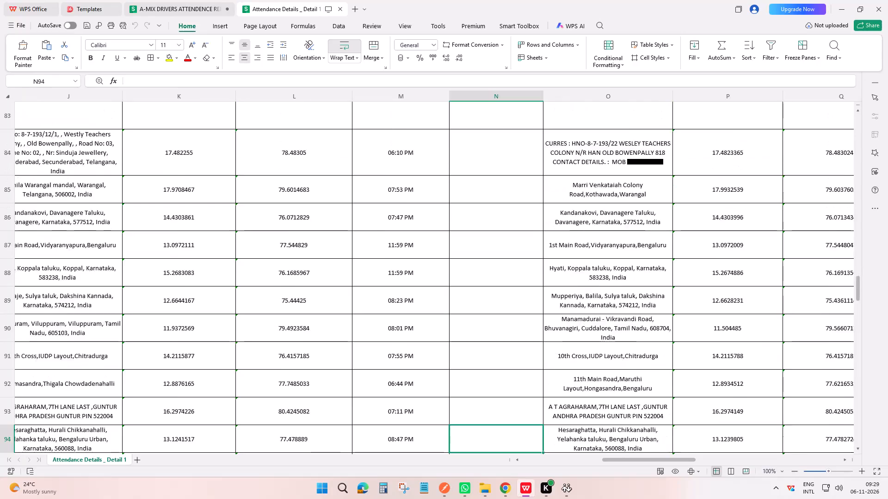
pyautogui.press('Down')
pyautogui.press('Down')
pyautogui.press('Down')
pyautogui.press('Down')
pyautogui.press('Down')
pyautogui.press('Down')
pyautogui.press('Down')
pyautogui.press('Down')
pyautogui.press('Down')
pyautogui.press('Down')
pyautogui.press('Down')
pyautogui.press('Down')
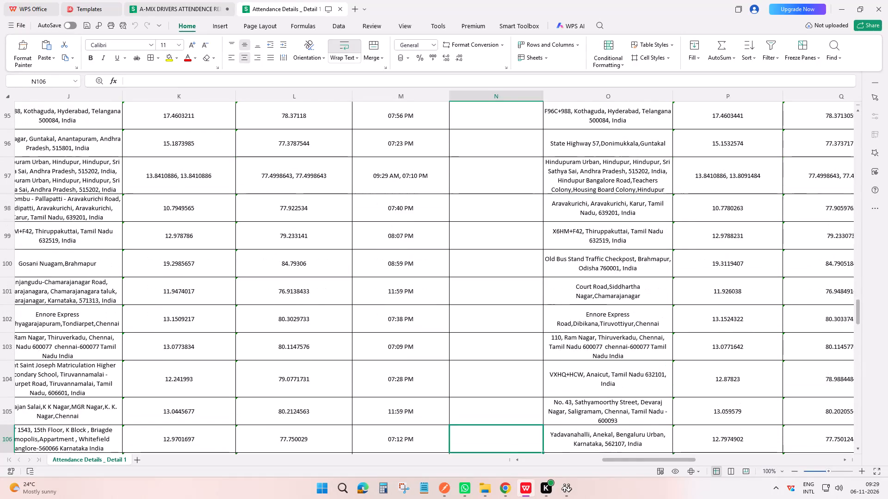
pyautogui.press('Down')
pyautogui.press('Down')
pyautogui.press('Down')
pyautogui.press('Down')
pyautogui.press('Down')
pyautogui.press('Down')
pyautogui.press('Down')
pyautogui.press('Down')
pyautogui.press('Down')
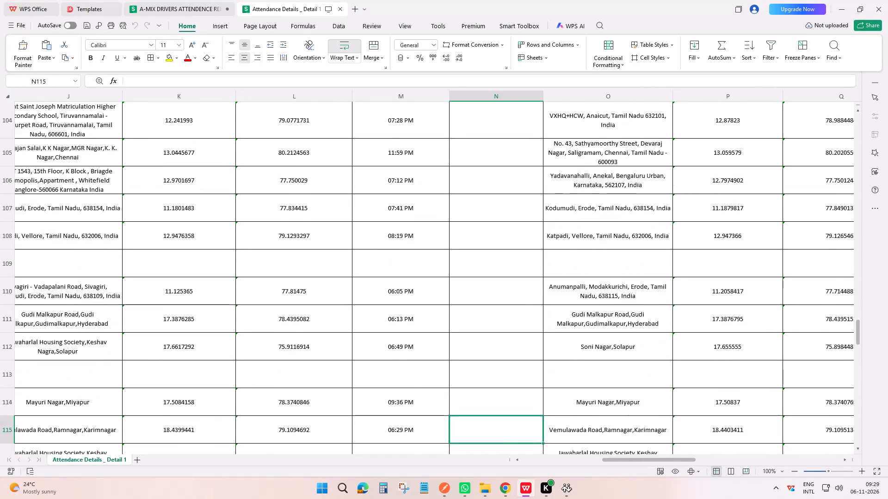
pyautogui.press('Down')
pyautogui.press('Down')
pyautogui.press('Down')
pyautogui.press('Down')
pyautogui.press('Down')
pyautogui.press('Down')
pyautogui.press('Down')
pyautogui.press('Down')
pyautogui.press('Down')
pyautogui.press('Down')
pyautogui.press('Down')
pyautogui.press('Down')
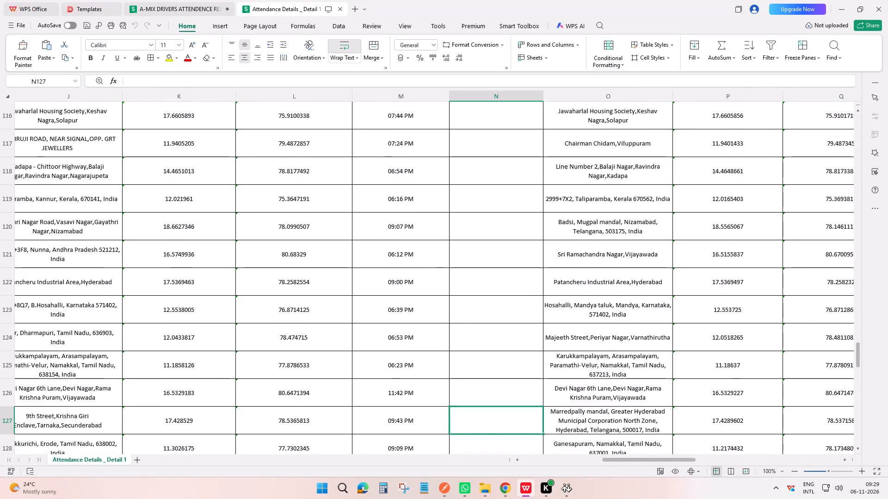
pyautogui.press('Down')
pyautogui.press('Down')
pyautogui.press('Down')
pyautogui.press('Down')
pyautogui.press('Down')
pyautogui.press('Down')
pyautogui.press('Down')
pyautogui.press('Down')
pyautogui.press('Down')
pyautogui.press('Down')
pyautogui.press('Down')
pyautogui.press('Down')
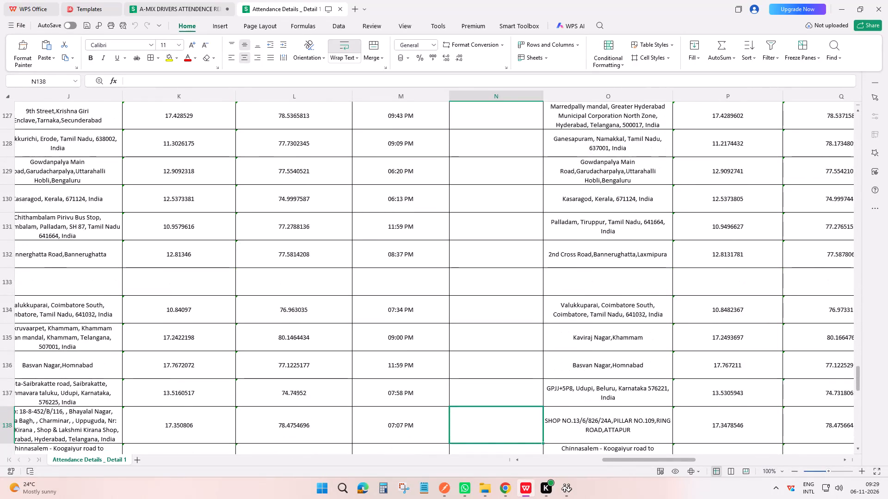
pyautogui.press('Down')
pyautogui.press('Down')
pyautogui.press('Down')
pyautogui.press('Down')
pyautogui.press('Down')
pyautogui.press('Down')
pyautogui.press('Down')
pyautogui.press('Down')
pyautogui.press('Down')
pyautogui.press('Down')
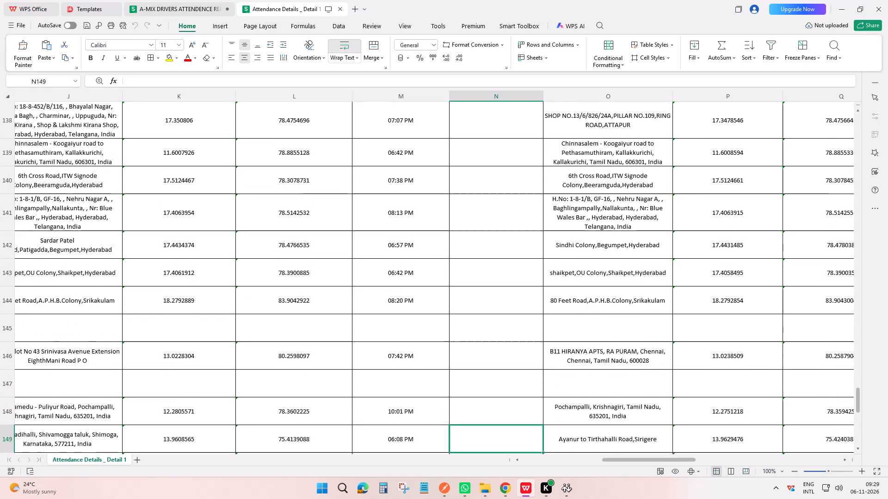
pyautogui.press('Down')
pyautogui.press('Down')
pyautogui.press('Down')
pyautogui.press('Down')
pyautogui.press('Down')
pyautogui.press('Down')
pyautogui.press('Down')
pyautogui.press('Down')
pyautogui.press('Down')
pyautogui.press('Down')
pyautogui.press('Down')
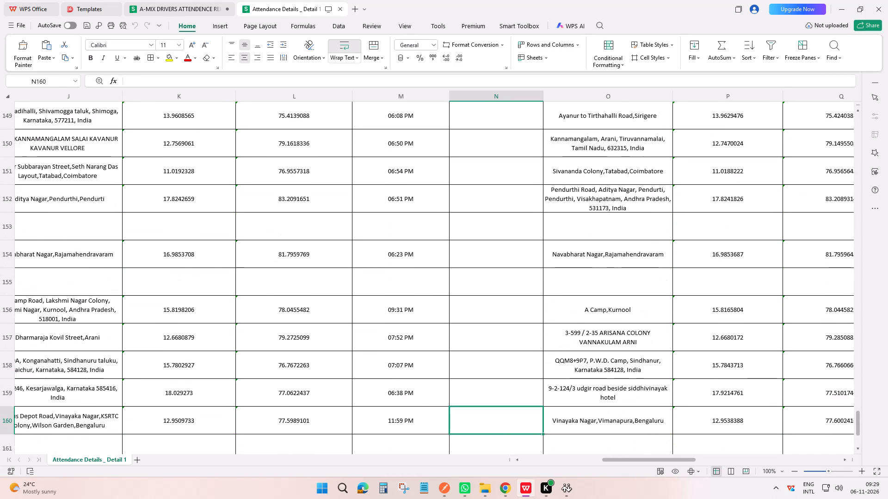
pyautogui.press('Down')
pyautogui.press('Down')
pyautogui.press('Down')
pyautogui.press('Down')
pyautogui.press('Down')
pyautogui.press('Down')
pyautogui.press('Down')
# Review the Early Punch-out by (hrs) column and adjacent punch-out details back up to the report's first employee rows.
pyautogui.press('Up')
pyautogui.press('Up')
pyautogui.press('Up')
pyautogui.press('Up')
pyautogui.press('Up')
pyautogui.press('Up')
pyautogui.press('Up')
pyautogui.press('Up')
pyautogui.press('Up')
pyautogui.press('Up')
pyautogui.press('Up')
pyautogui.press('Up')
pyautogui.press('Up')
pyautogui.press('Up')
pyautogui.press('Up')
pyautogui.press('Up')
pyautogui.press('Up')
pyautogui.press('Up')
pyautogui.press('Up')
pyautogui.press('Up')
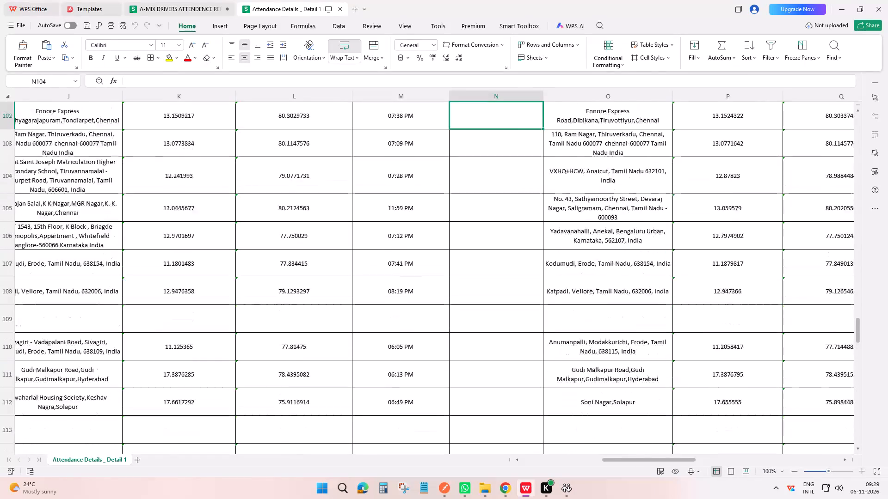
pyautogui.press('Up')
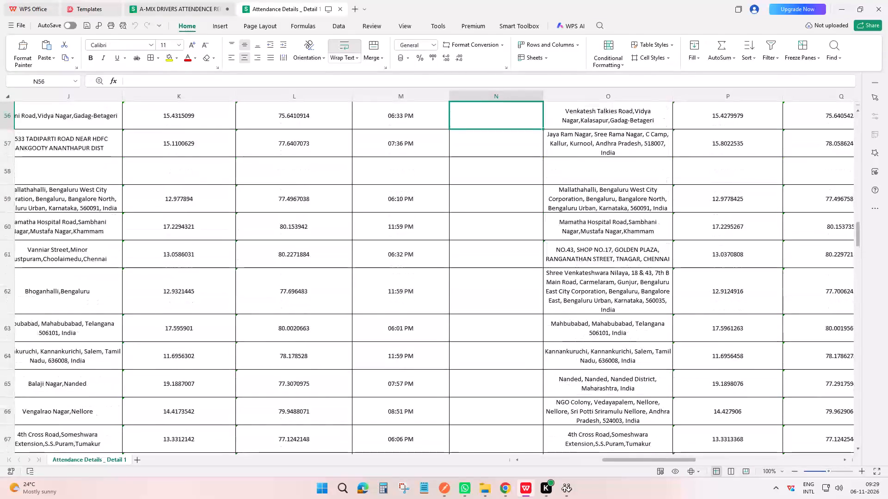
pyautogui.press('Up')
pyautogui.press('Up')
pyautogui.press('Up')
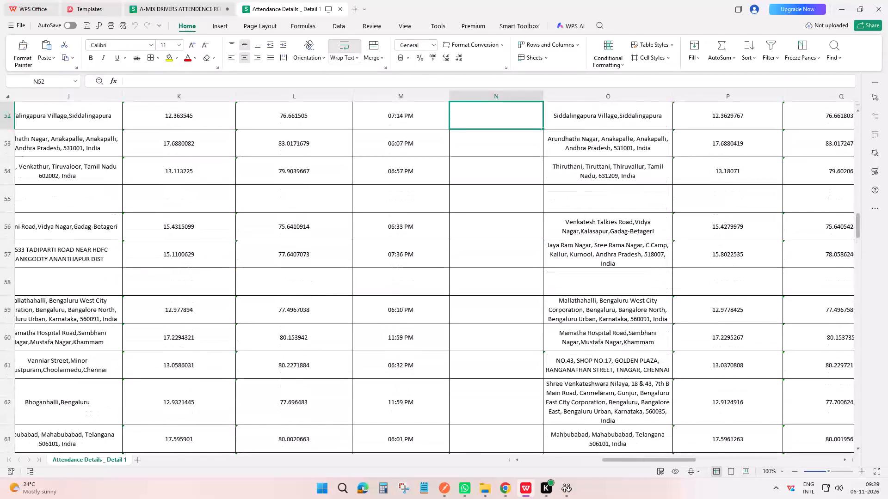
pyautogui.press('Up')
pyautogui.press('Up')
pyautogui.press('Up')
pyautogui.press('Up')
pyautogui.press('Up')
pyautogui.press('Up')
pyautogui.press('Up')
pyautogui.press('Up')
pyautogui.press('Up')
pyautogui.press('Up')
pyautogui.press('Up')
pyautogui.press('Up')
pyautogui.press('Up')
pyautogui.press('Up')
pyautogui.press('Up')
pyautogui.press('Up')
pyautogui.press('Up')
pyautogui.press('Up')
pyautogui.press('Up')
pyautogui.press('Up')
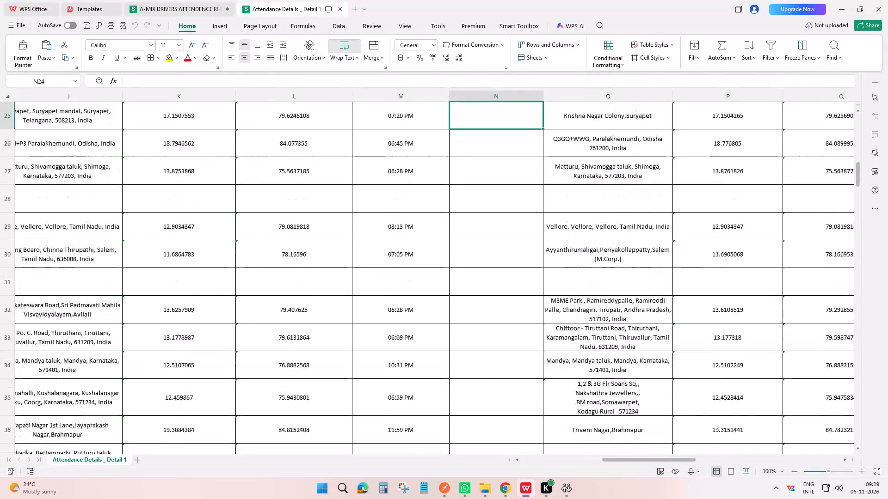
pyautogui.press('Up')
pyautogui.press('Down')
pyautogui.press('Down')
pyautogui.press('Down')
pyautogui.press('Down')
pyautogui.press('Down')
pyautogui.press('Down')
pyautogui.press('Down')
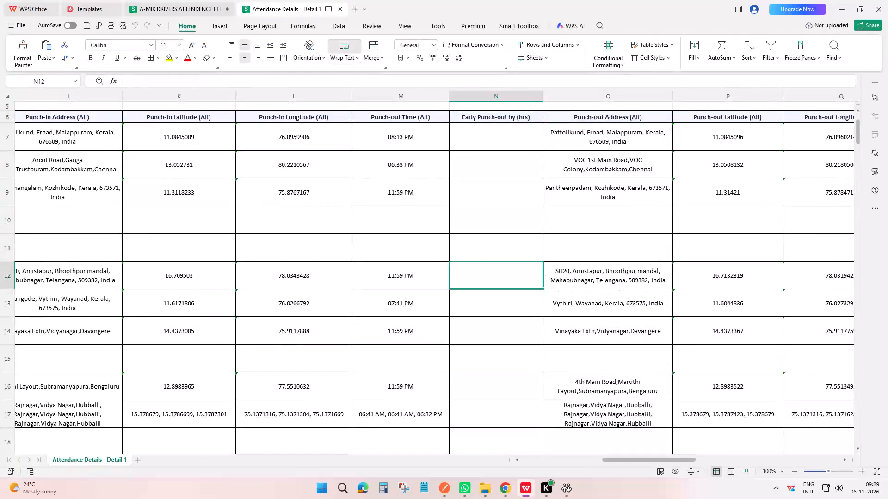
# Examine the Early Punch-out by (hrs) column from row 12 down past the last employee row, and close the attendance report.
pyautogui.press('Down')
pyautogui.press('Down')
pyautogui.press('Down')
pyautogui.press('Down')
pyautogui.press('Down')
pyautogui.press('Down')
pyautogui.press('Down')
pyautogui.press('Down')
pyautogui.press('Down')
pyautogui.press('Down')
pyautogui.press('Down')
pyautogui.press('Down')
pyautogui.press('Down')
pyautogui.press('Down')
pyautogui.press('Down')
pyautogui.press('Down')
pyautogui.press('Down')
pyautogui.press('Down')
pyautogui.press('Down')
pyautogui.press('Down')
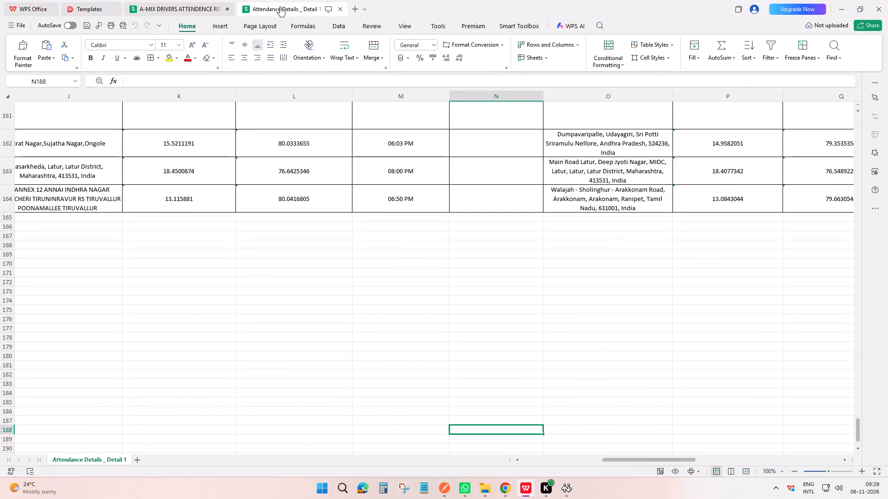
pyautogui.click(341, 9)
# Save the A-MIX drivers attendance workbook with its 06-11-2026 travel report and close it.
pyautogui.click(428, 219)
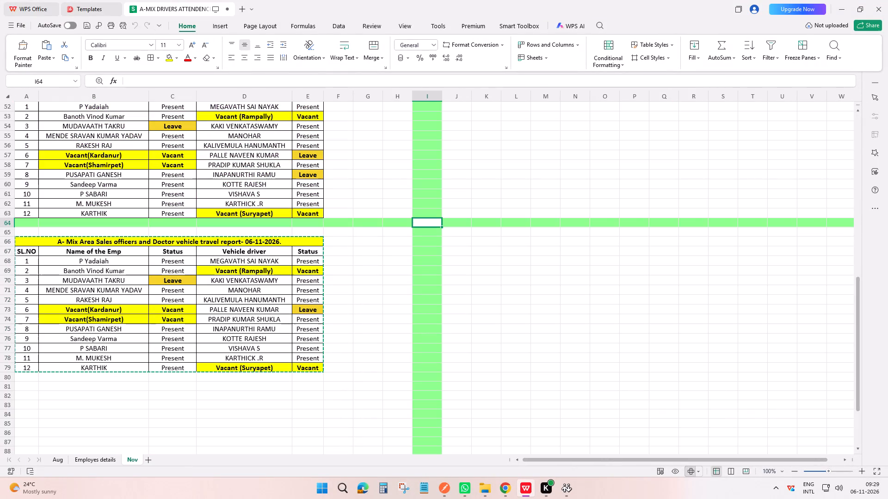
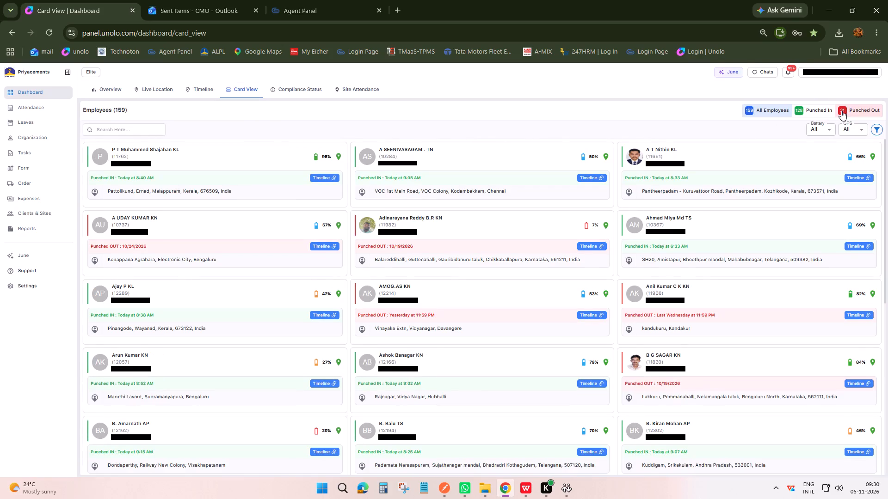
# Filter the Unolo employee cards to punched-out employees and search them for KN.
pyautogui.click(841, 110)
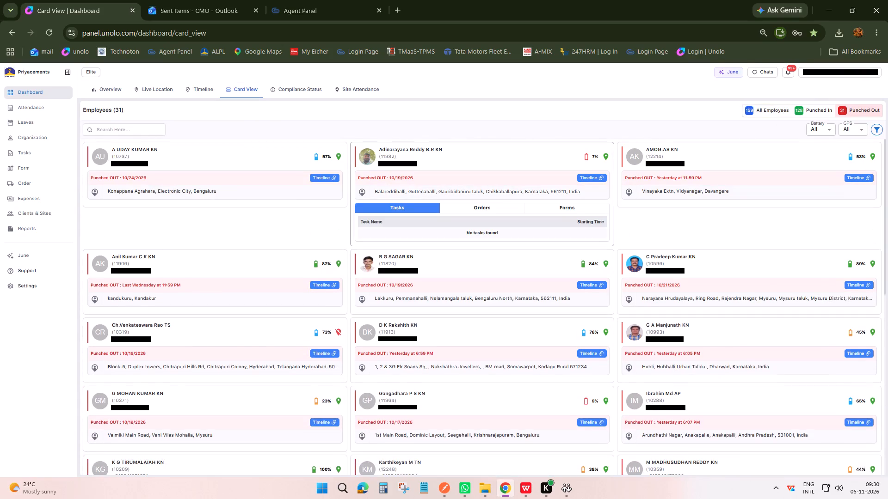
pyautogui.click(135, 130)
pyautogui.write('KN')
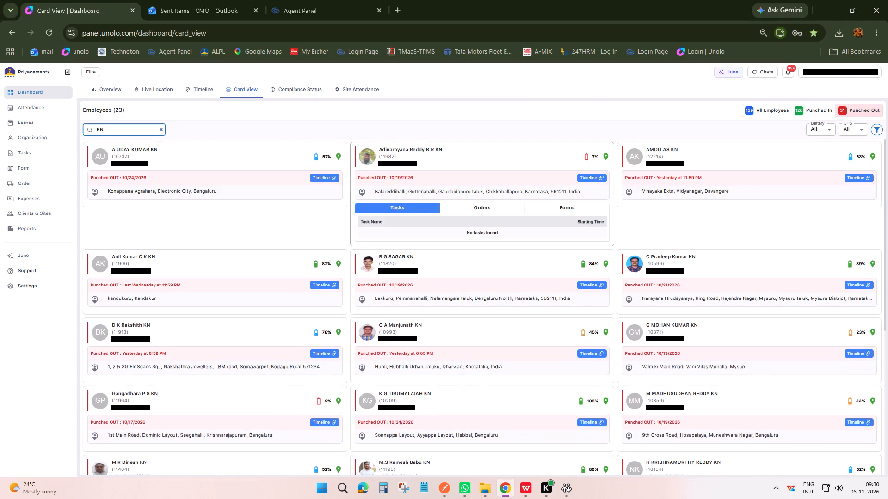
# Review the full set of punched-out employee cards matching KN in the dashboard's Card View.
pyautogui.keyDown('ctrl'); pyautogui.scroll(-2, 238, 188); pyautogui.keyUp('ctrl')
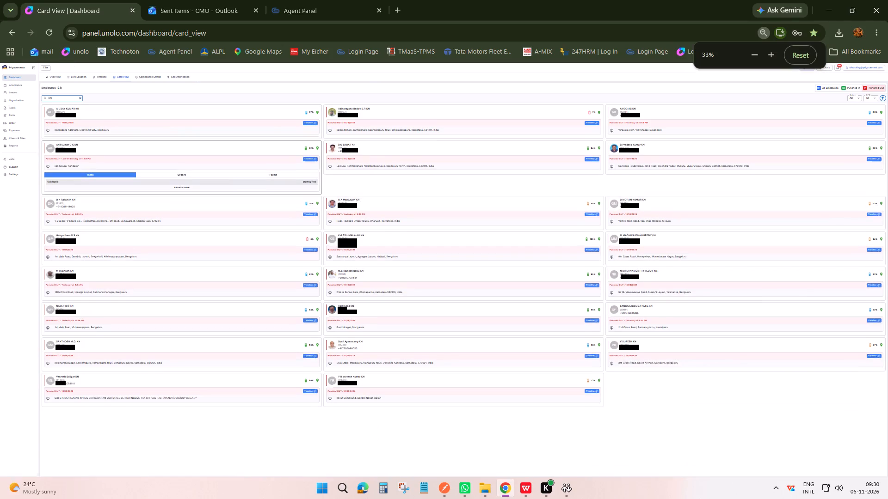
pyautogui.scroll(2, 238, 188)
pyautogui.click(749, 419)
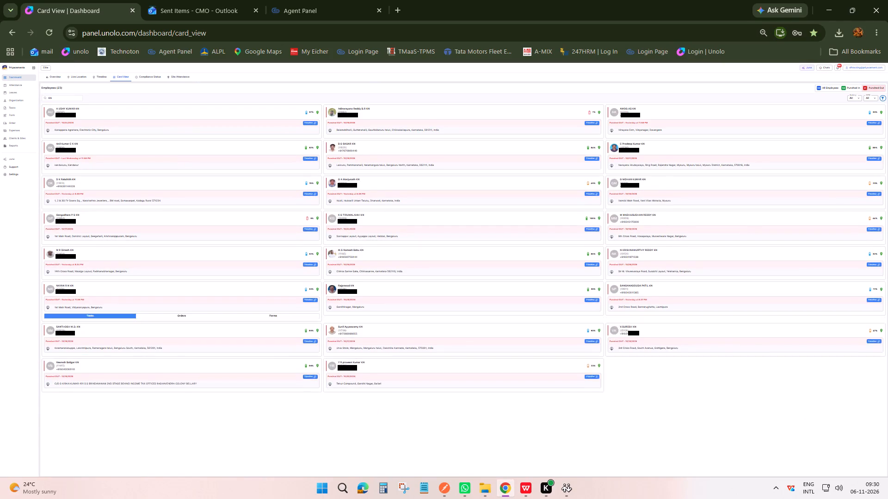
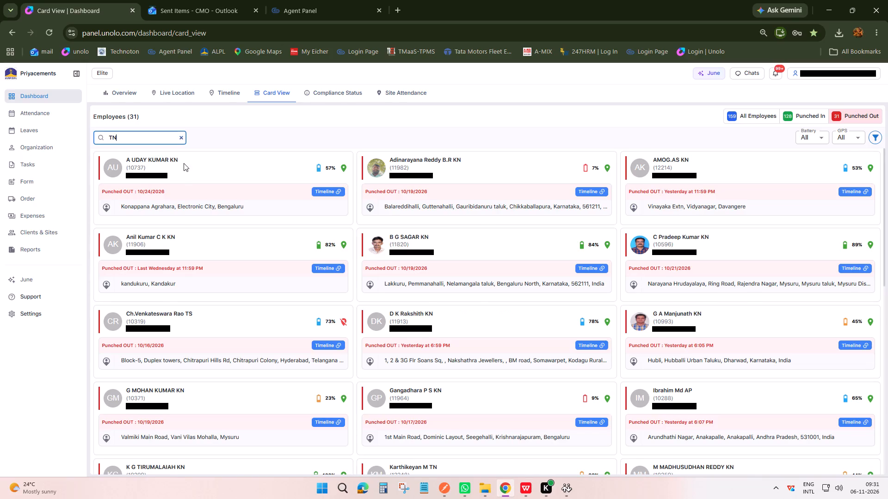
# Expand the punched-out employee card matching TN in the Card View and highlight the employee's first name.
pyautogui.click(140, 159)
pyautogui.moveTo(140, 159); pyautogui.dragTo(142, 159)
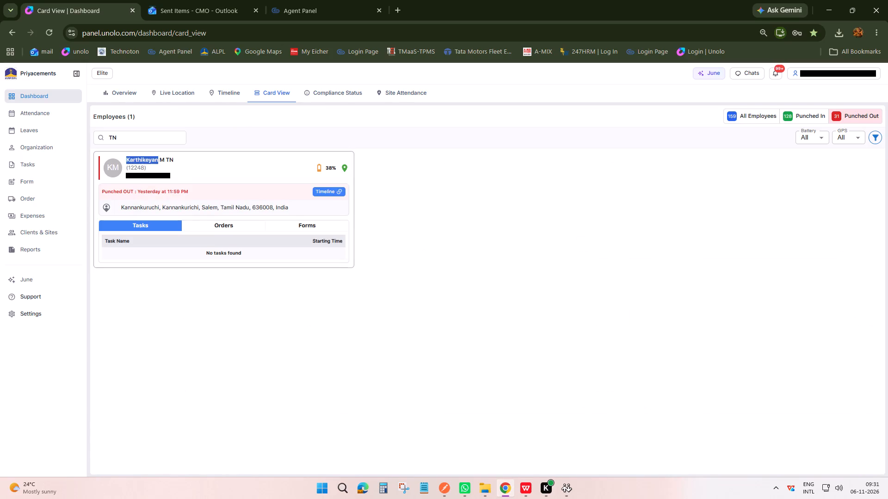
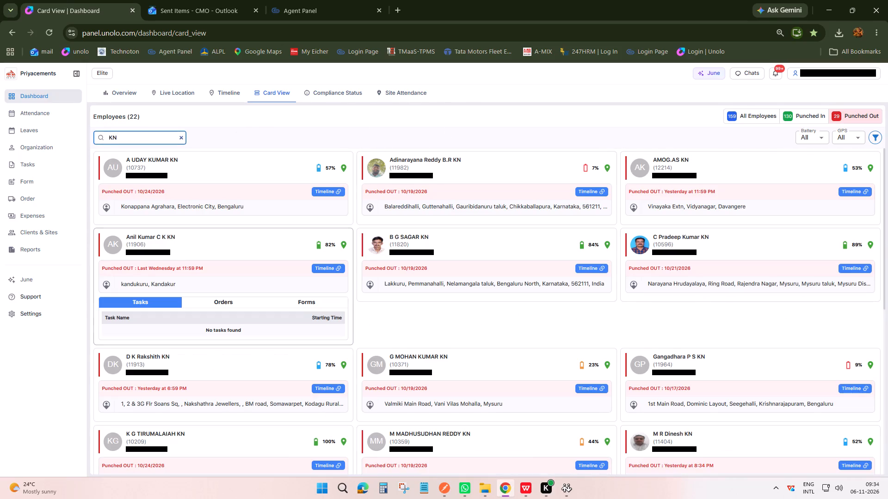
# Shrink the page view to examine all punched-out employee cards matching KN together on one screen.
pyautogui.keyDown('ctrl'); pyautogui.scroll(-1, 312, 233); pyautogui.keyUp('ctrl')
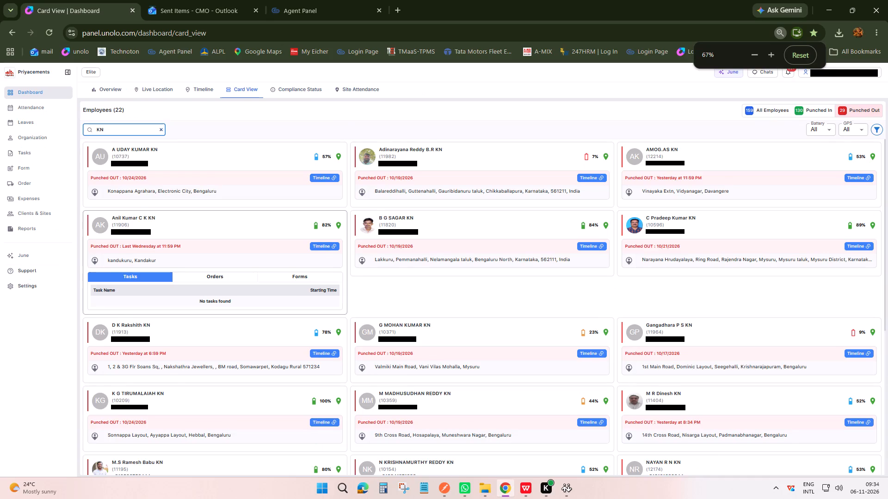
pyautogui.keyDown('ctrl'); pyautogui.scroll(-1, 312, 233); pyautogui.keyUp('ctrl')
pyautogui.scroll(3, 312, 233)
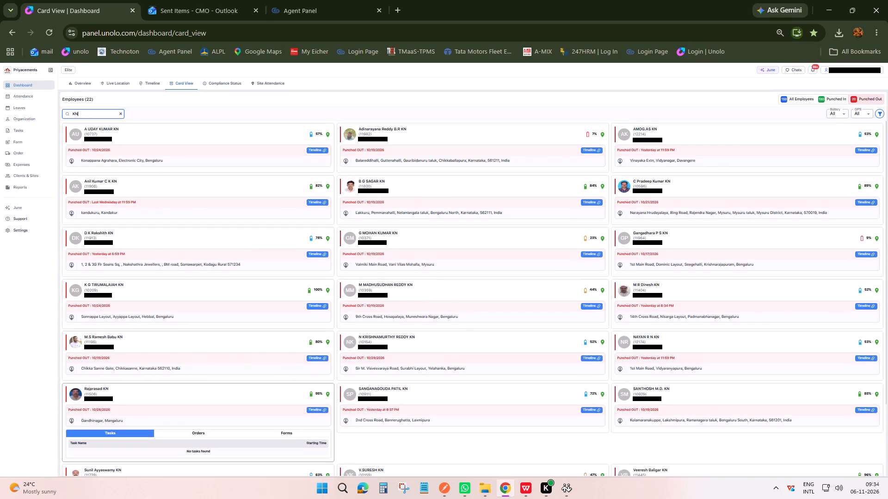
pyautogui.scroll(-2, 228, 422)
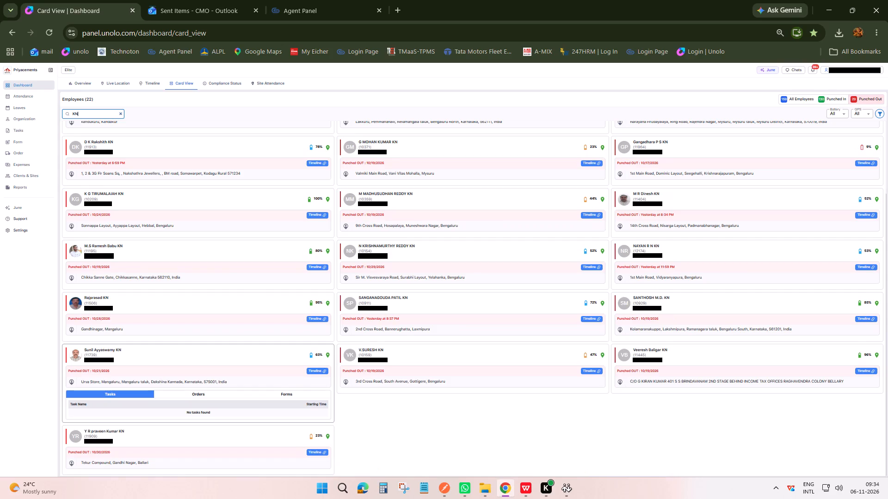
pyautogui.click(497, 443)
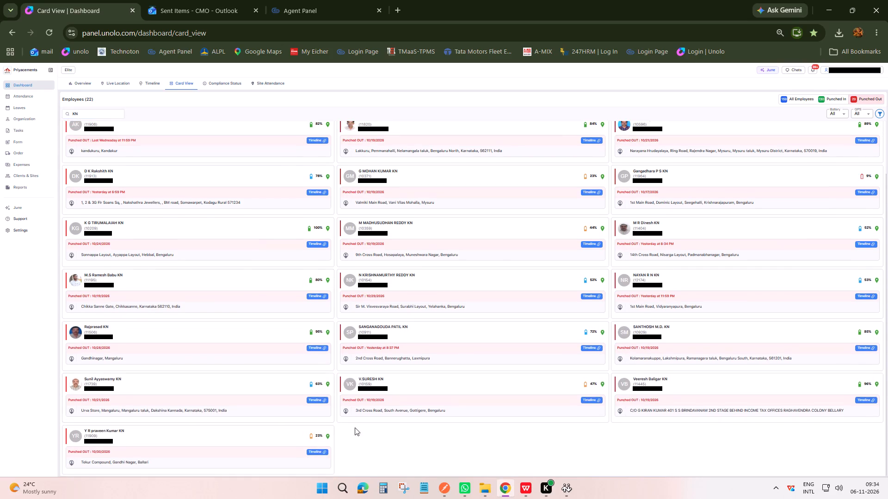
pyautogui.keyDown('ctrl'); pyautogui.scroll(-2, 353, 373); pyautogui.keyUp('ctrl')
pyautogui.scroll(7, 353, 373)
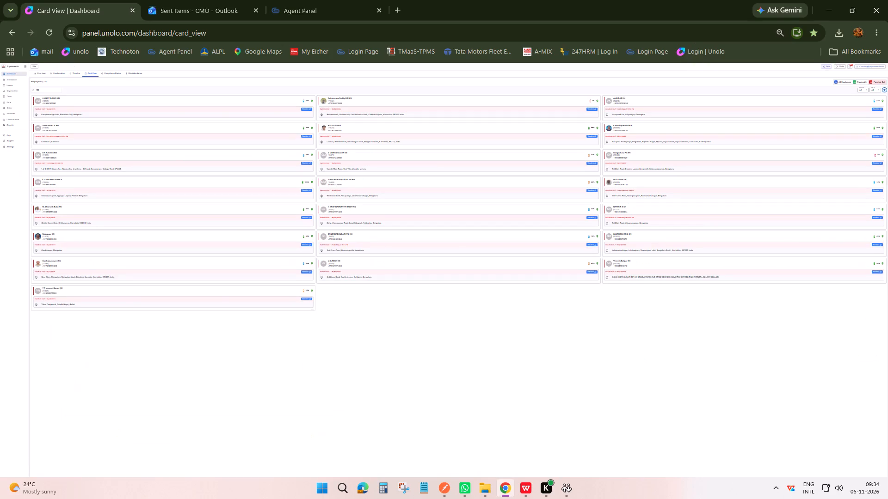
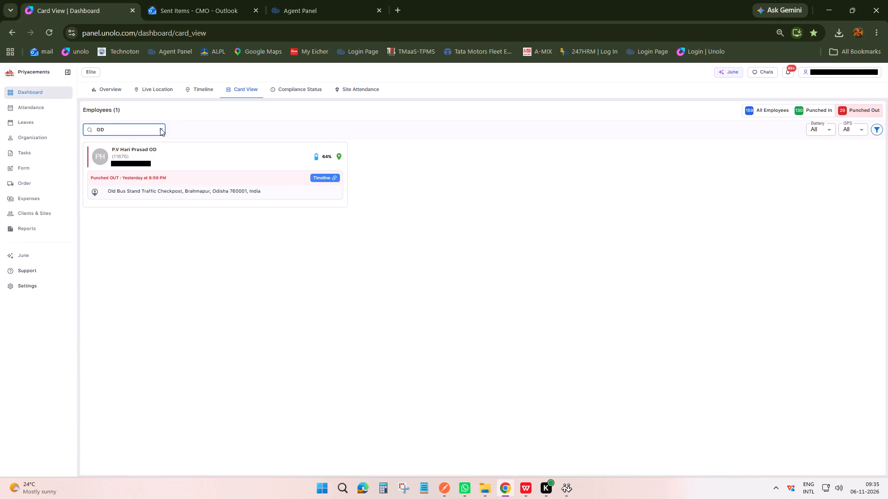
# Replace the OD search with MH to check the punched-out employees carrying that state code.
pyautogui.click(160, 128)
pyautogui.click(133, 132)
pyautogui.write('MH')
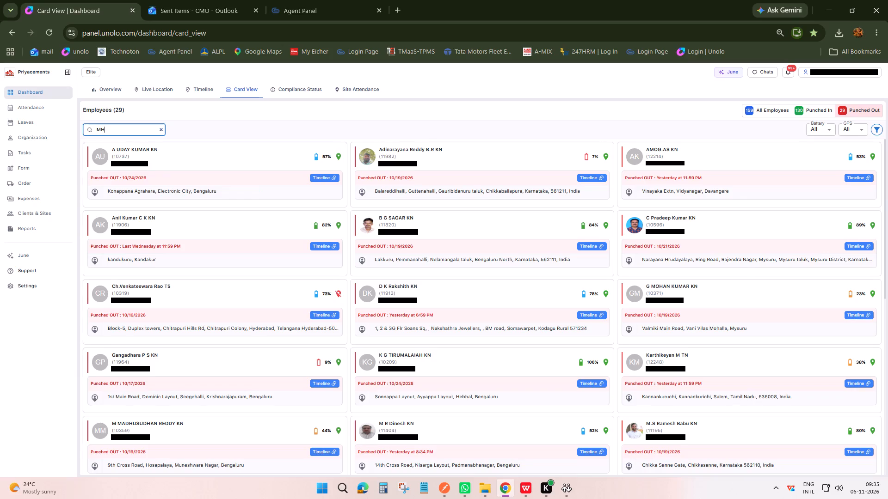
# Clear the MH search and filter the punched-out employee cards by KN.
pyautogui.click(161, 128)
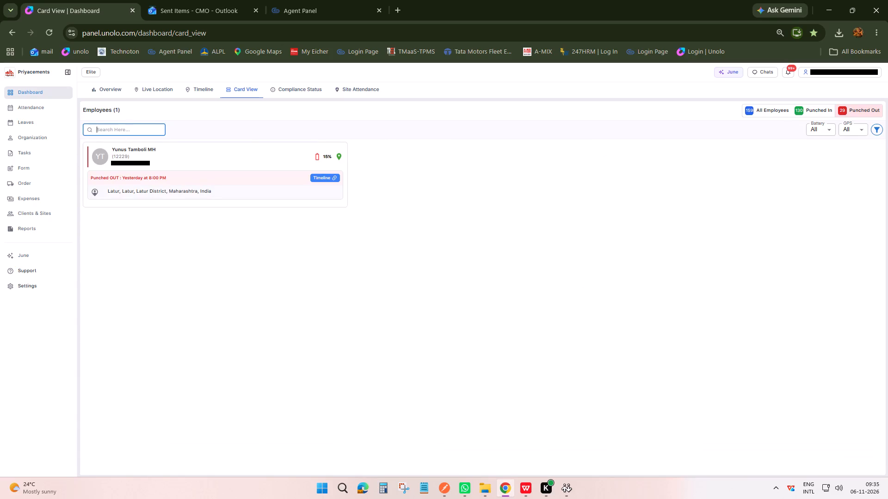
pyautogui.click(147, 128)
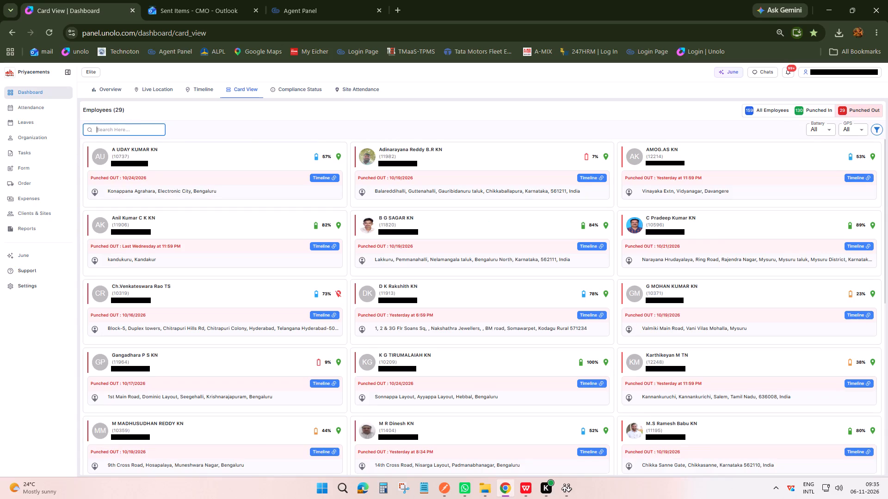
pyautogui.write('KN')
# Replace the KN search with TN to check the punched-out employees carrying that state code.
pyautogui.hotkey('shift', 'BackSpace')
pyautogui.hotkey('shift', 'BackSpace')
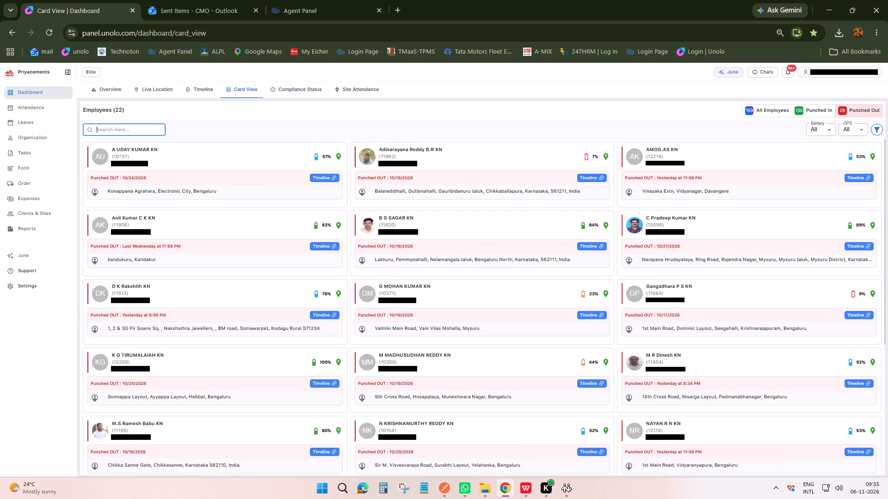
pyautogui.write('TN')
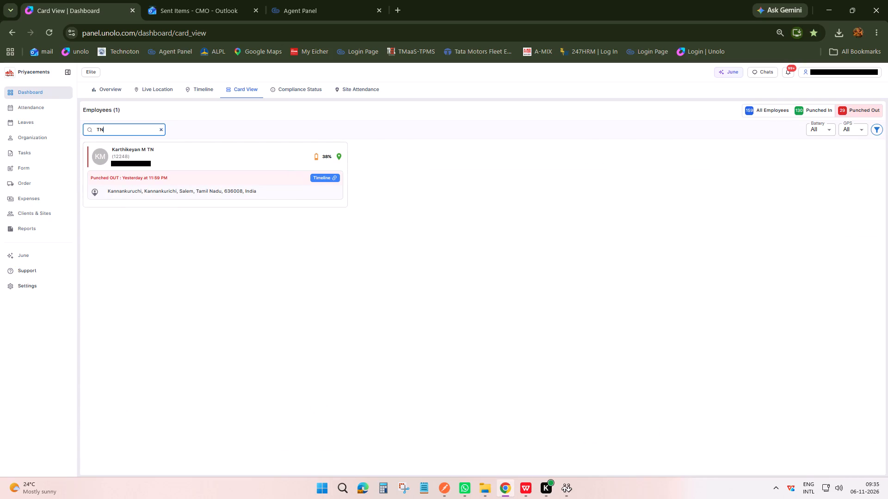
# Replace the TN search with AP to check the punched-out employees carrying that state code.
pyautogui.click(159, 128)
pyautogui.click(161, 128)
pyautogui.click(153, 127)
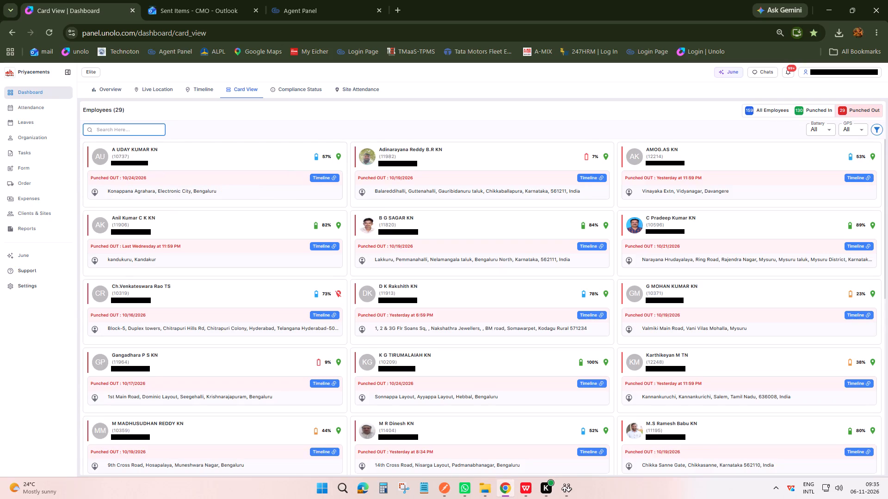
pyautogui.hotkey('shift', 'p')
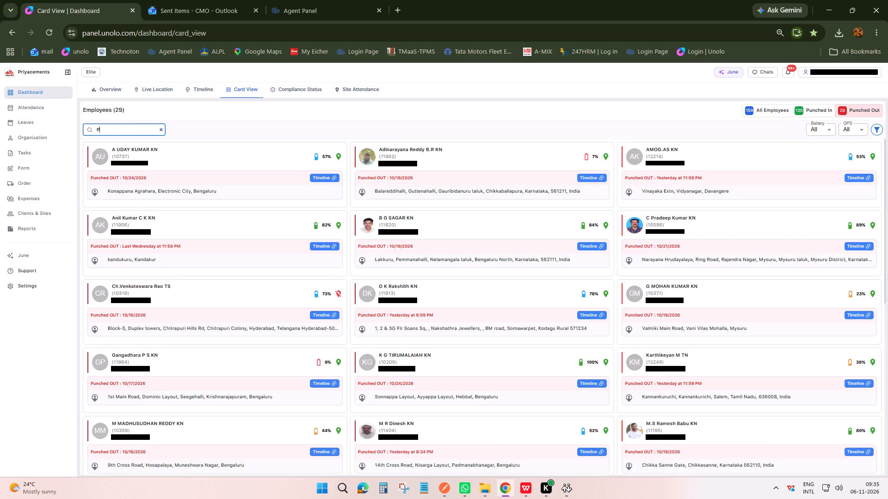
pyautogui.hotkey('shift', 'BackSpace')
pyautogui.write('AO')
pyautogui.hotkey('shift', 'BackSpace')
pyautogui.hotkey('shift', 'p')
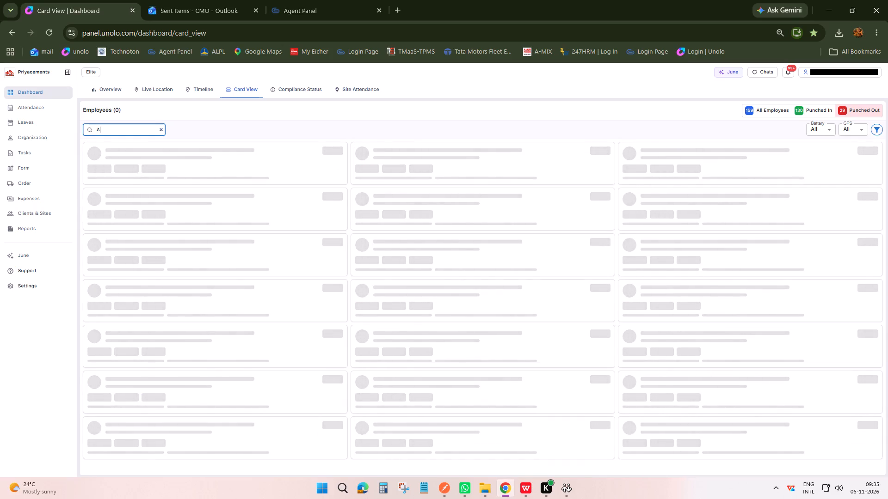
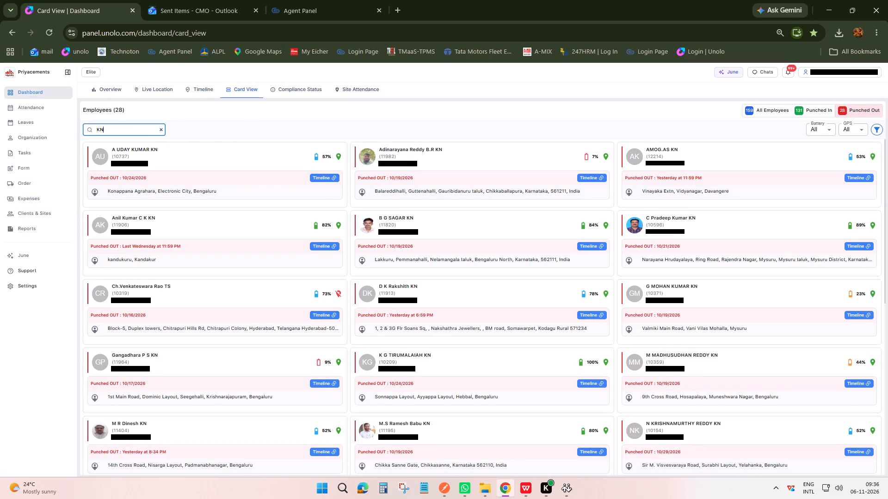
# Examine the full set of punched-out employee cards matching KN together on one screen, then return to a readable card size.
pyautogui.keyDown('ctrl'); pyautogui.scroll(-3, 339, 233); pyautogui.keyUp('ctrl')
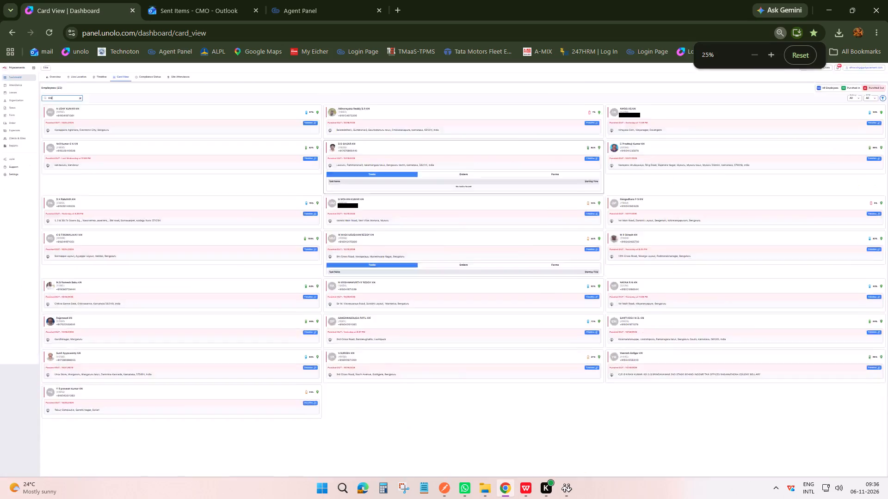
pyautogui.scroll(3, 339, 233)
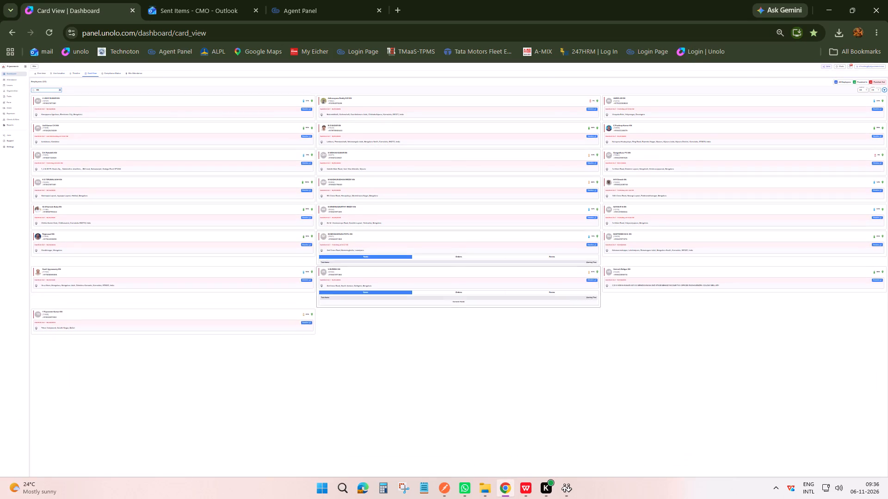
pyautogui.keyDown('ctrl'); pyautogui.scroll(4, 228, 184); pyautogui.keyUp('ctrl')
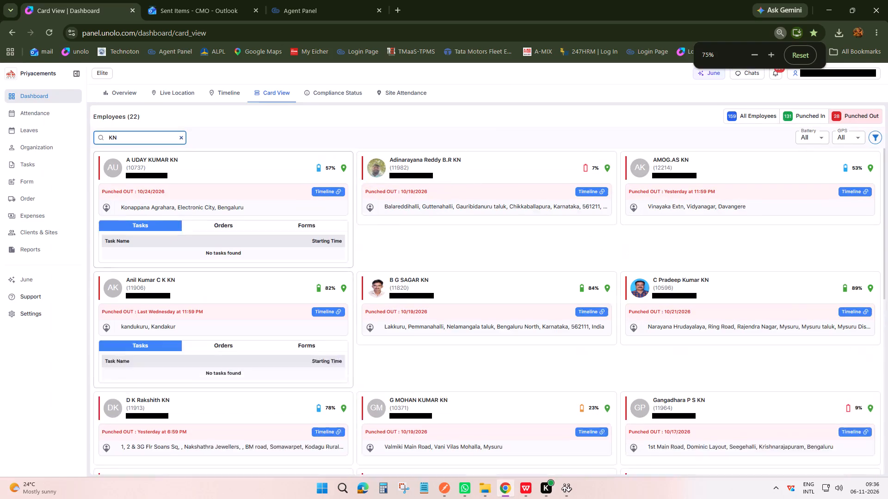
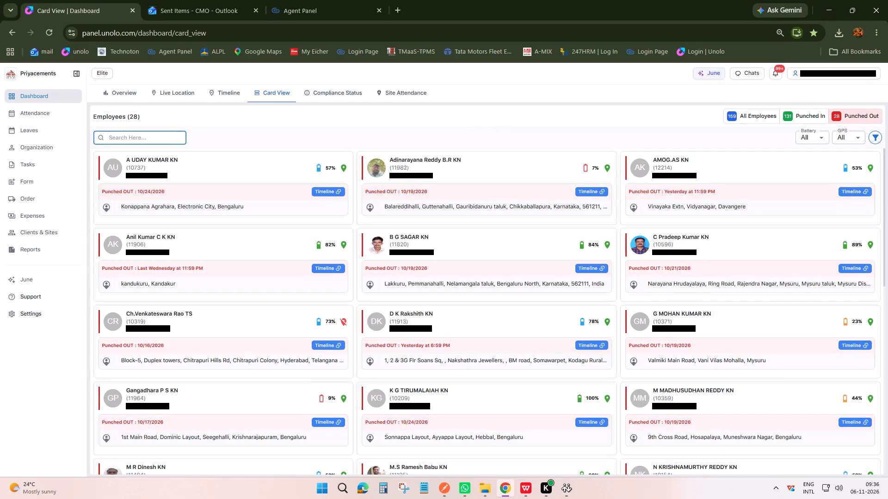
# Search the punched-out employee cards for AP to check the employees carrying that state code.
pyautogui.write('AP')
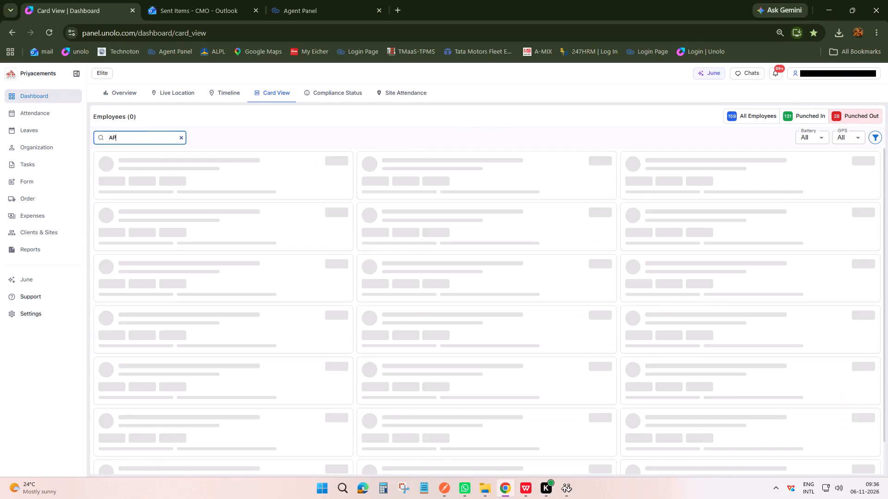
# Replace the AP search with TS to check the punched-out employees carrying that state code.
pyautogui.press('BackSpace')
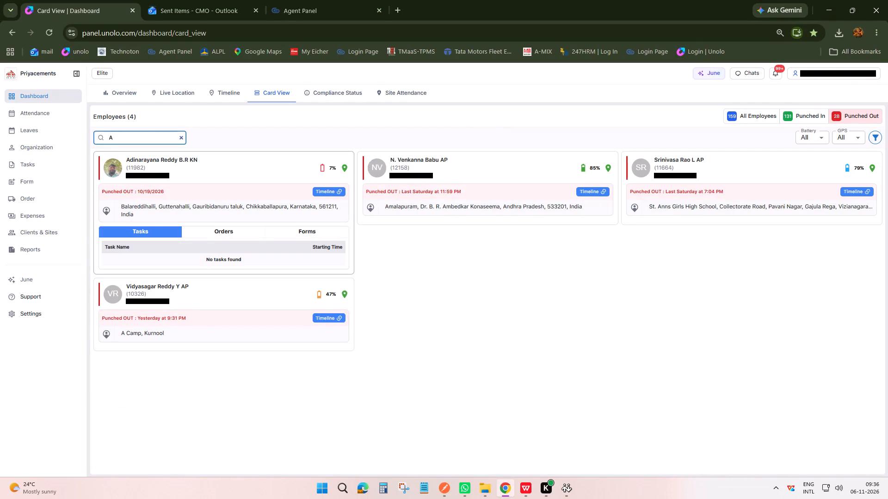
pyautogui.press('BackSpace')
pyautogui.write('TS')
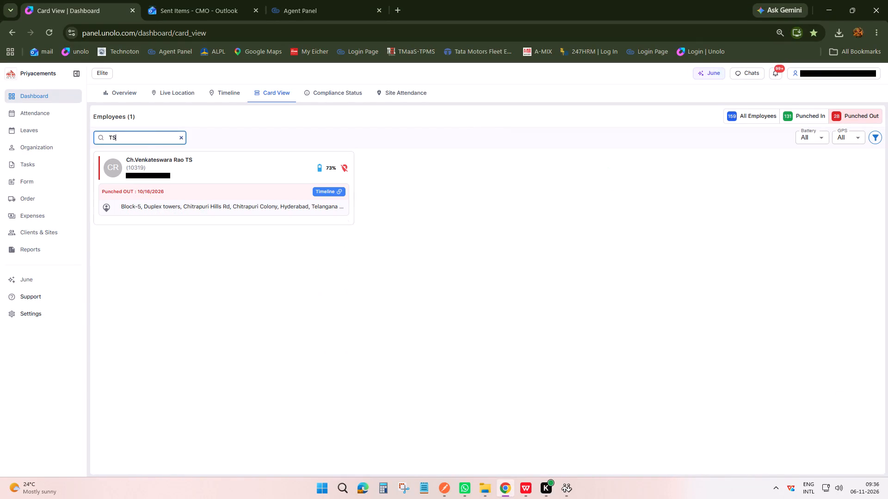
pyautogui.click(179, 137)
pyautogui.click(173, 137)
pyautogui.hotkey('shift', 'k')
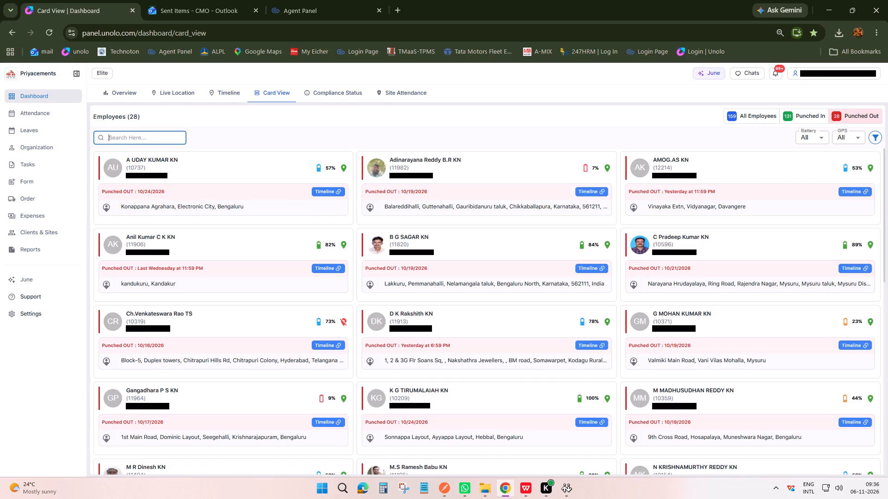
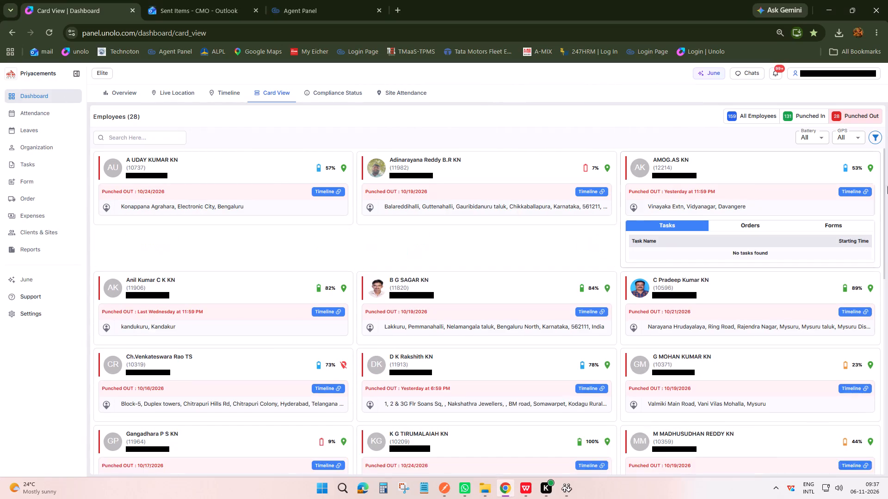
# Examine the remaining punched-out employee cards beyond the captured ones, clearing the screenshot notification that covers them.
pyautogui.scroll(-4, 518, 311)
pyautogui.scroll(1, 424, 331)
pyautogui.scroll(-5, 424, 331)
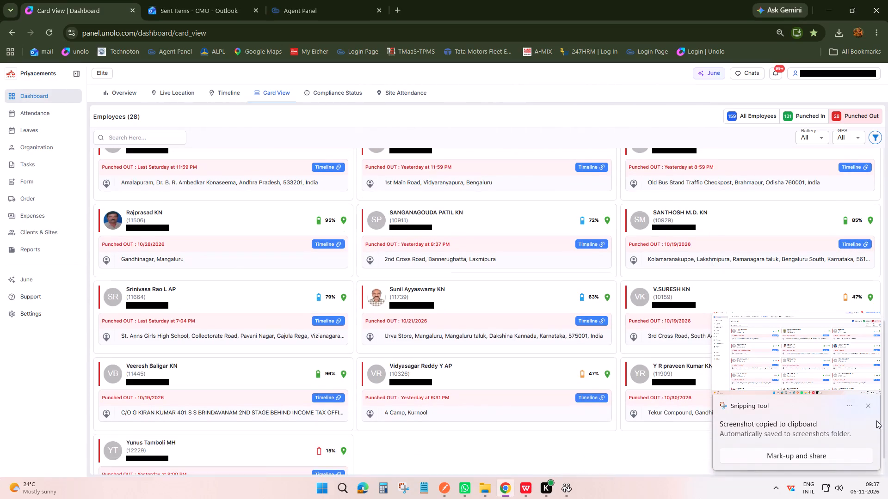
pyautogui.click(870, 408)
pyautogui.scroll(3, 567, 453)
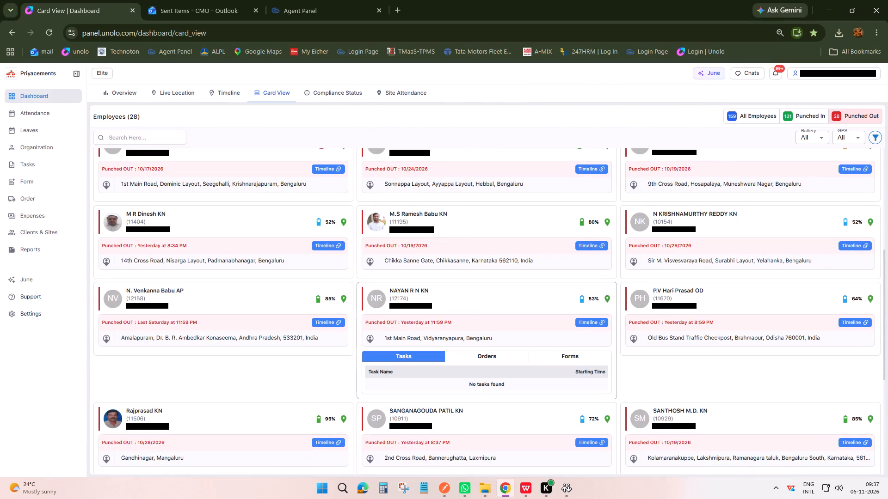
# Take a rectangular screen snip of the full-width Card View page showing the punched-out employee cards, from below the bookmarks bar through the taskbar.
pyautogui.press('shift+super+s')
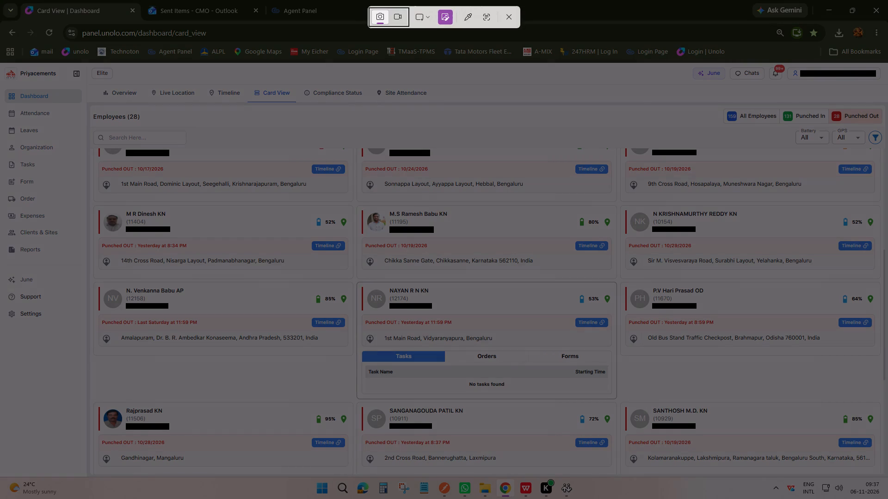
pyautogui.moveTo(0, 65); pyautogui.dragTo(887, 498)
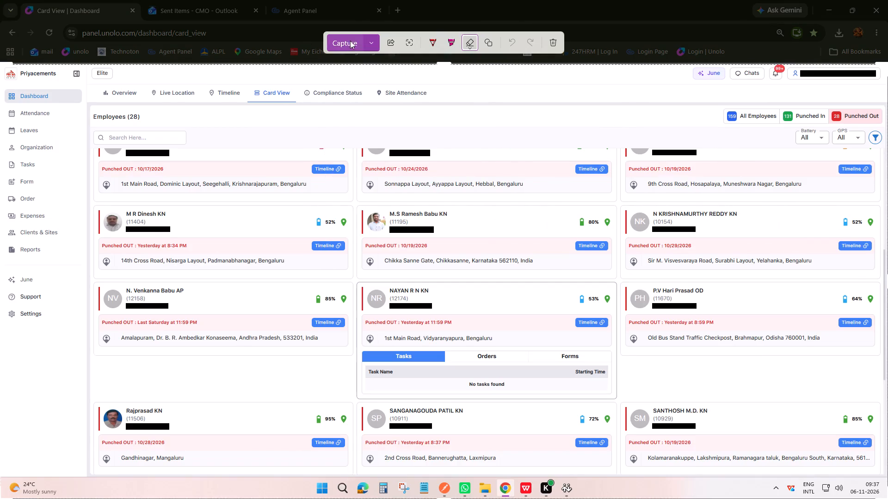
# Capture the selected snip area showing the punched-out employee cards and dismiss the resulting screenshot notification.
pyautogui.click(350, 41)
pyautogui.moveTo(884, 310); pyautogui.dragTo(884, 326)
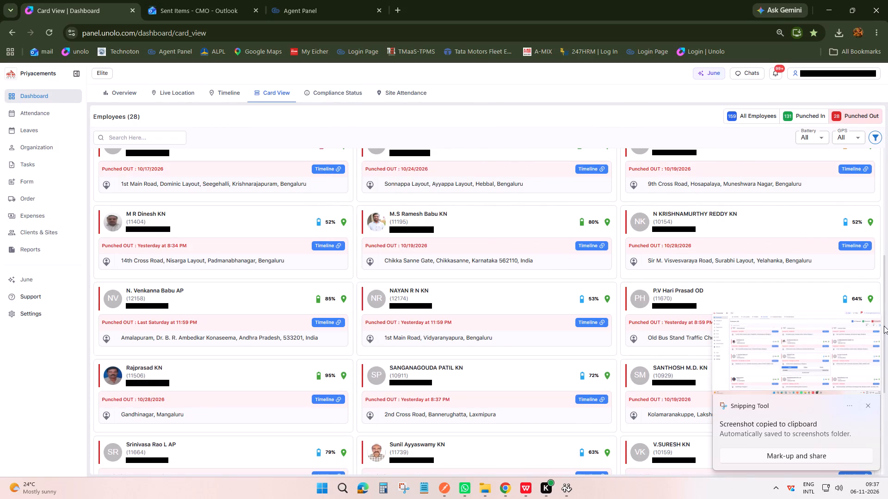
pyautogui.press('Escape')
pyautogui.click(865, 401)
# Take a screen snip of the last punched-out employee cards at the end of the Card View list, with no text highlighted.
pyautogui.moveTo(886, 347); pyautogui.dragTo(885, 348)
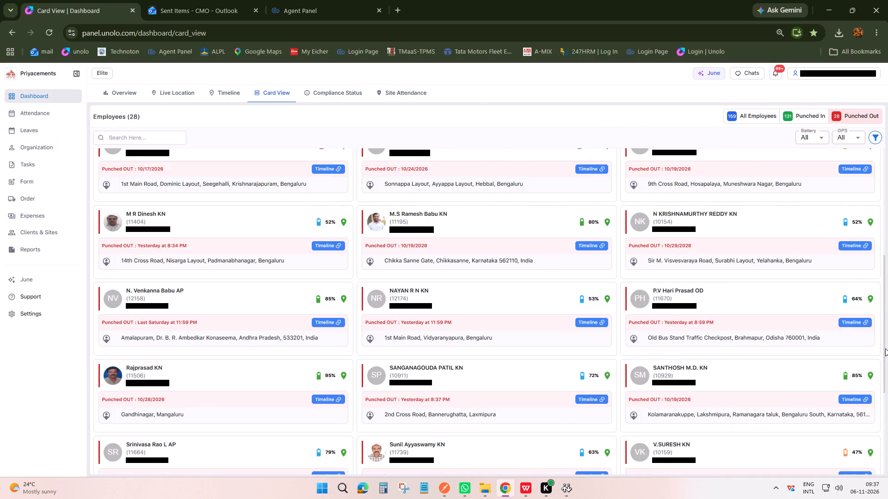
pyautogui.moveTo(885, 348); pyautogui.dragTo(884, 363)
pyautogui.click(884, 363)
pyautogui.moveTo(884, 363); pyautogui.dragTo(882, 462)
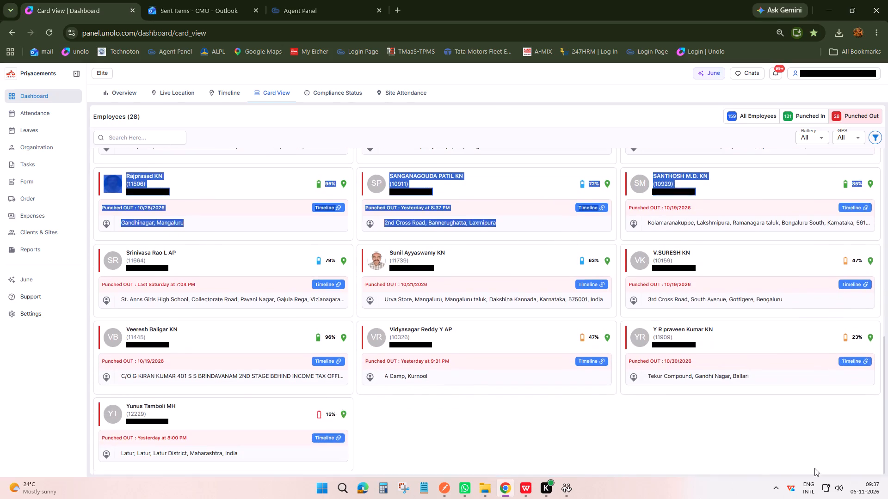
pyautogui.click(686, 452)
pyautogui.press('shift+super+s')
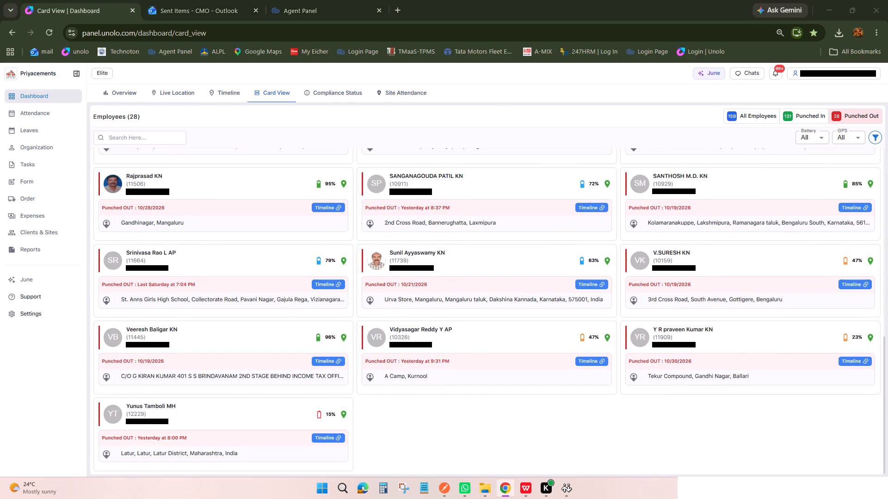
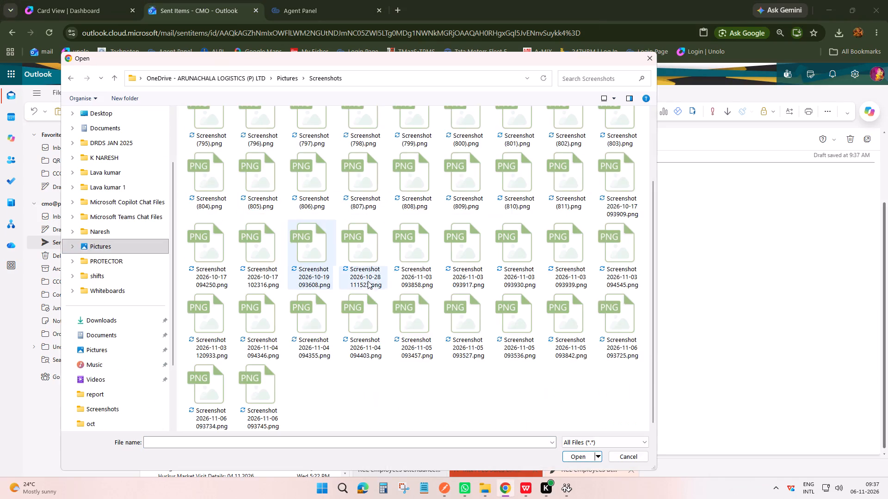
# Select Screenshot 2026-11-06 093725.png in the Screenshots folder for adding to the email draft.
pyautogui.scroll(-3, 368, 281)
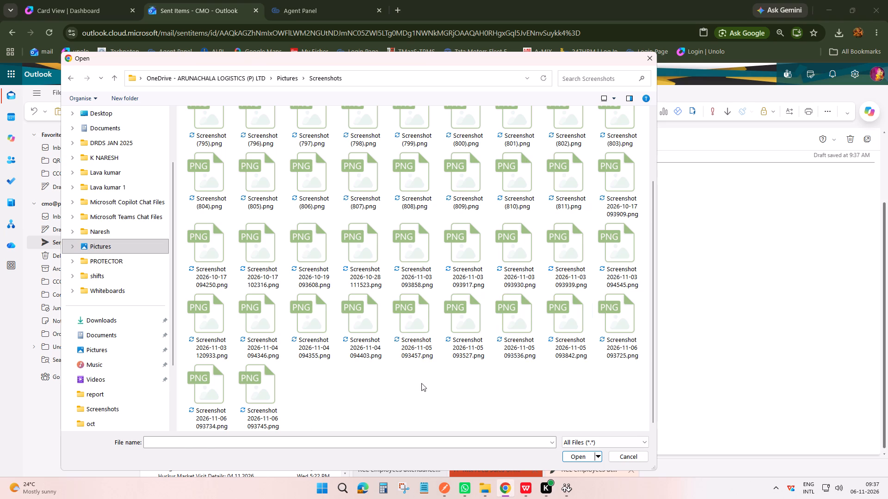
pyautogui.click(270, 408)
pyautogui.click(265, 405)
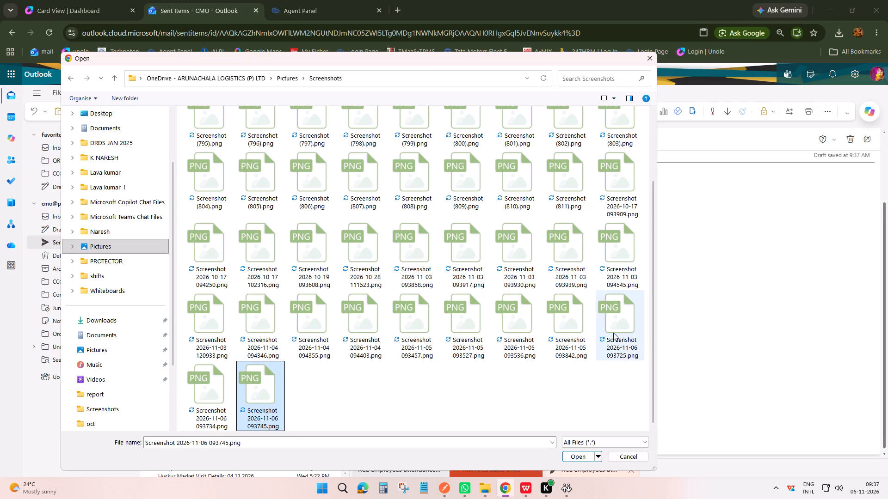
pyautogui.click(317, 402)
pyautogui.click(625, 339)
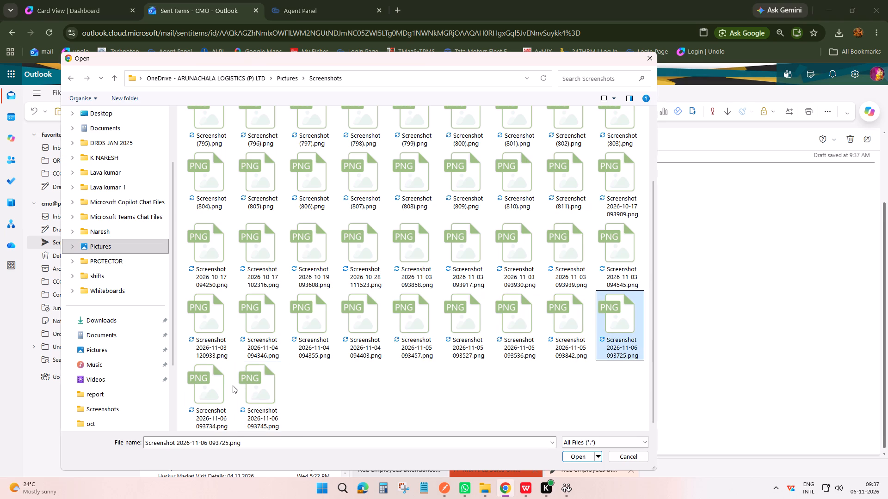
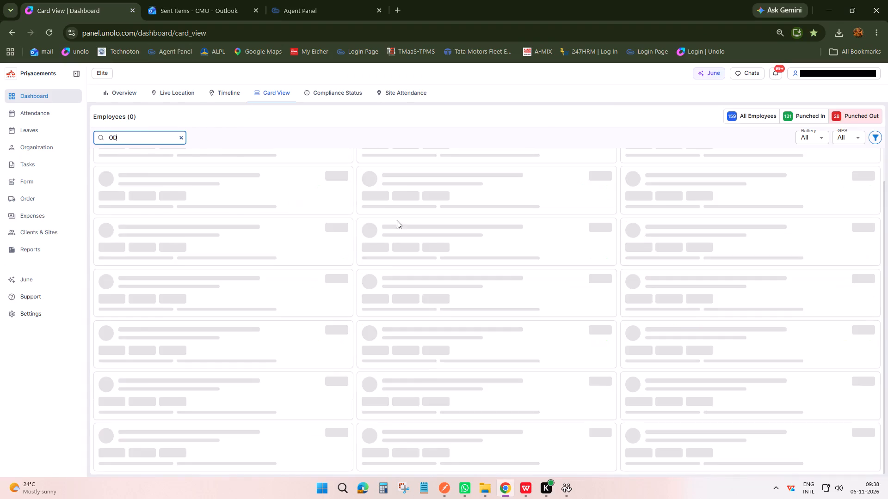
# Select the employee's name without the state code on the punched-out card found by the OD search.
pyautogui.click(129, 160)
pyautogui.moveTo(129, 160); pyautogui.dragTo(140, 160)
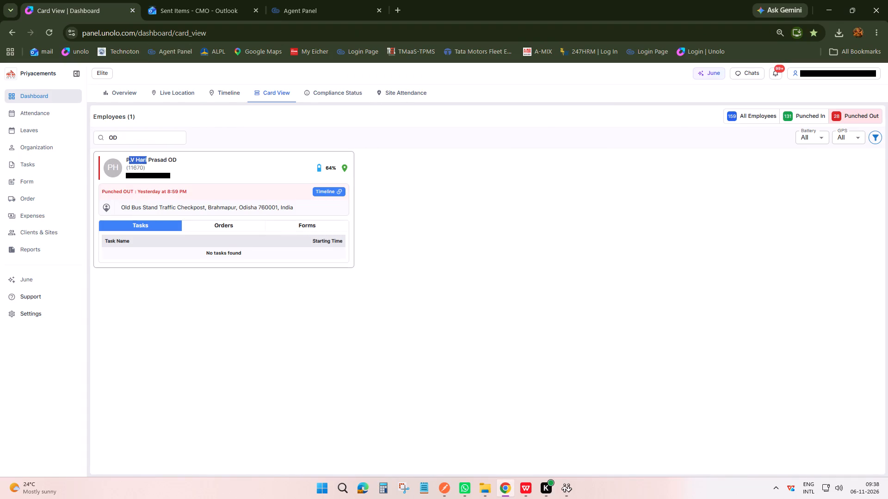
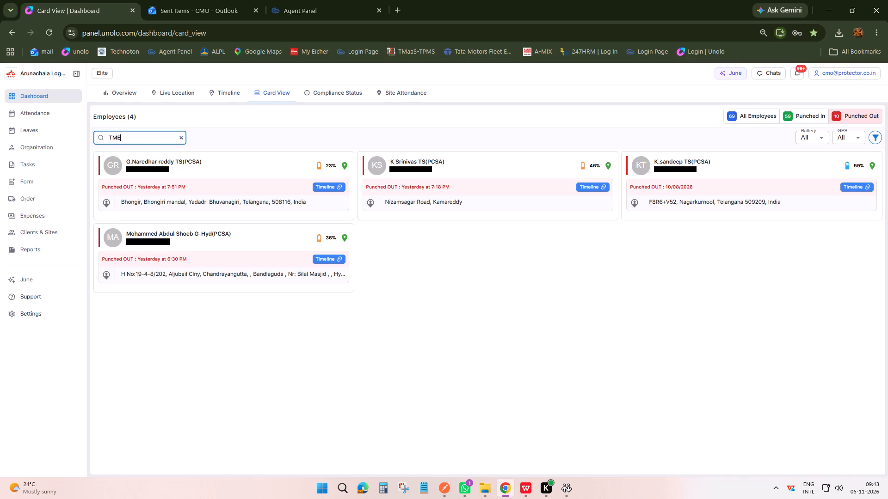
# Expand the first punched-out employee card in the TME search results to view its tasks.
pyautogui.click(131, 160)
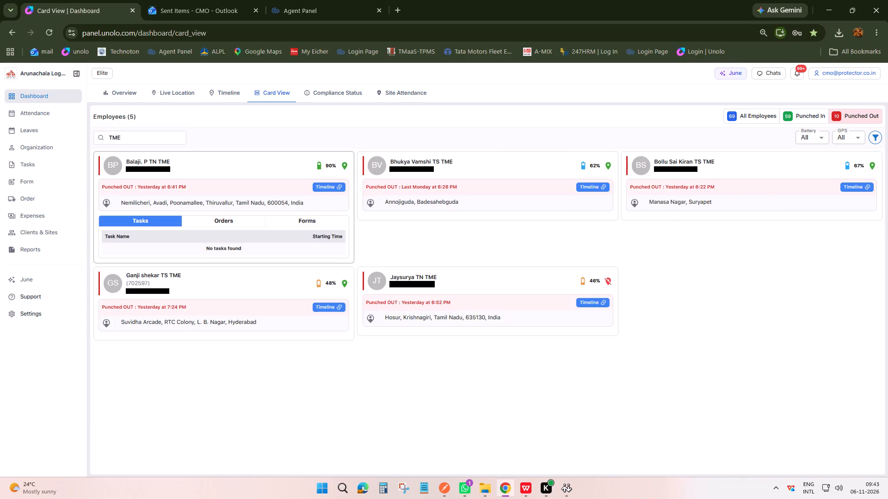